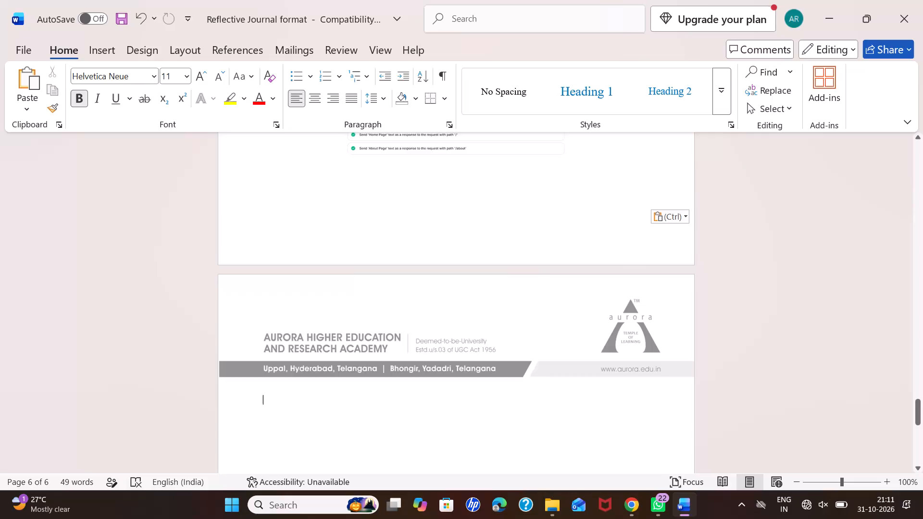
Review the journal's existing question, code and test-case sections to see which coding question was documented last.
scroll(324, 457, "right", 2)
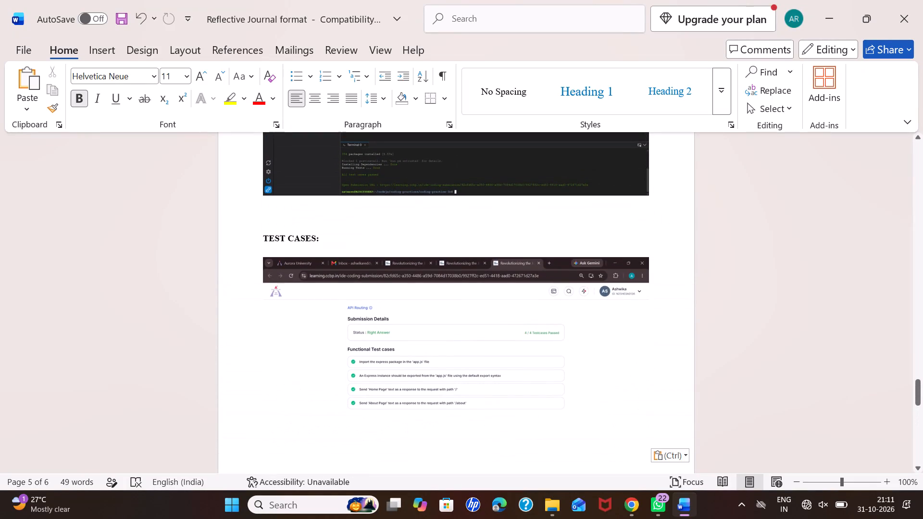
scroll(324, 457, "right", 1)
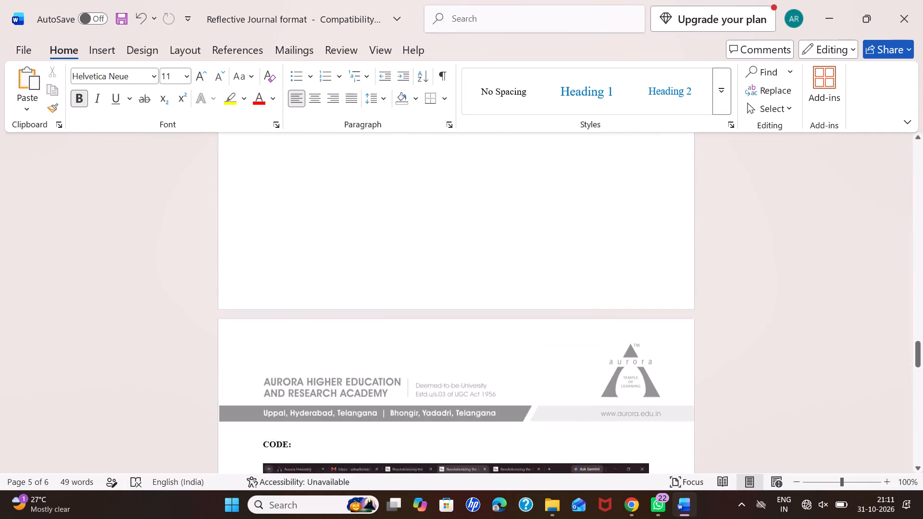
scroll(324, 457, "right", 3)
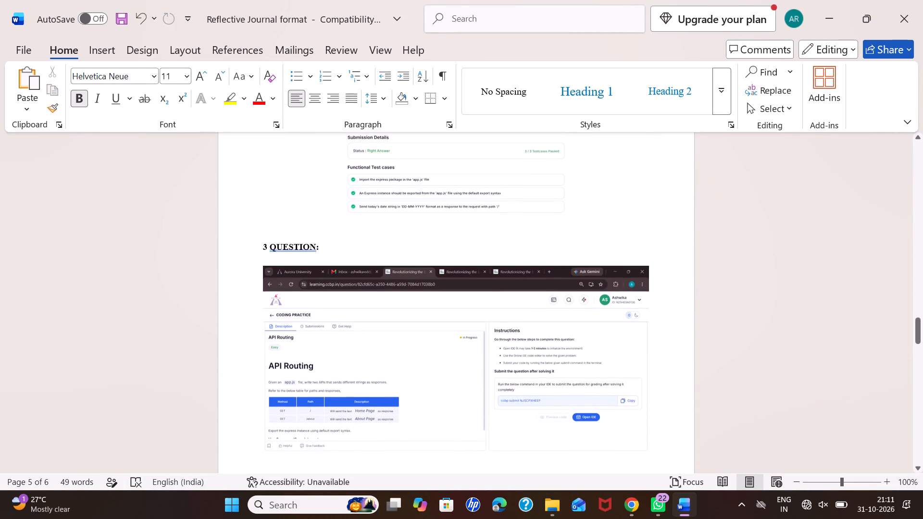
scroll(324, 457, "right", 2)
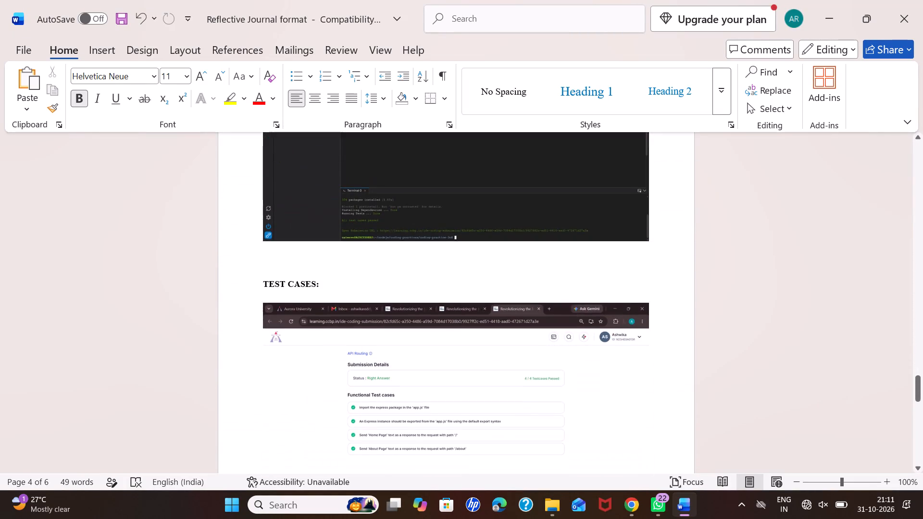
scroll(324, 457, "right", 1)
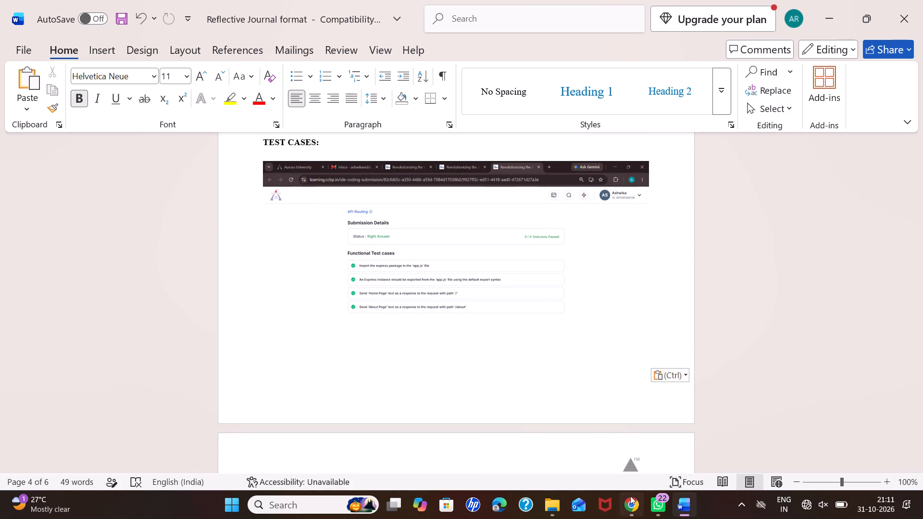
Switch to Chrome and try to open the NIAT learning portal in a new tab.
left_click(630, 496)
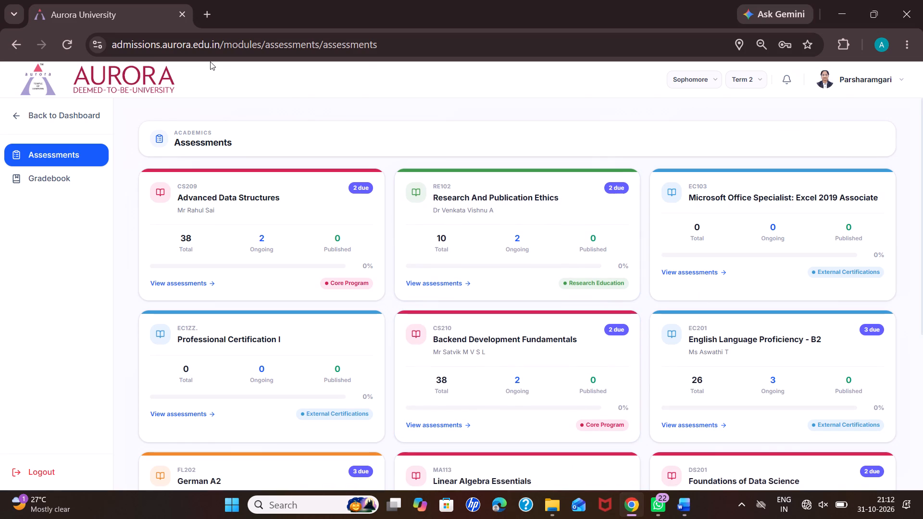
left_click(204, 18)
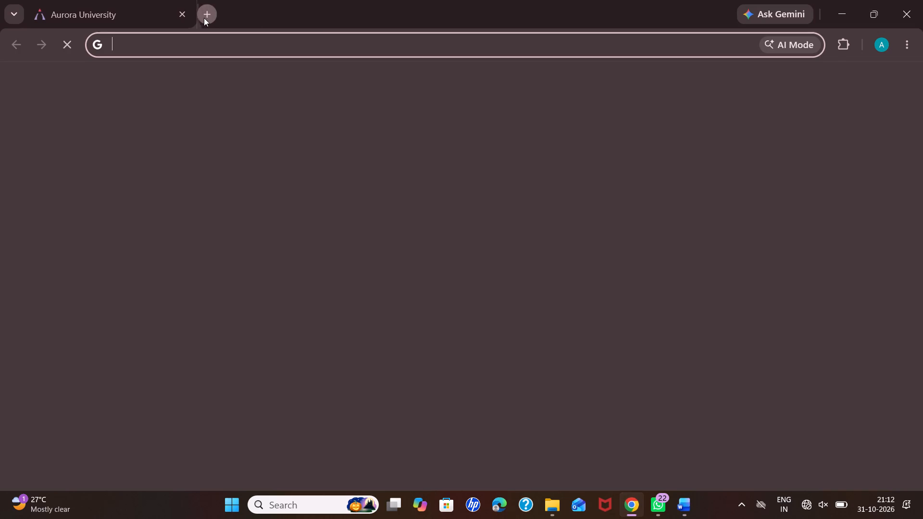
left_click(288, 394)
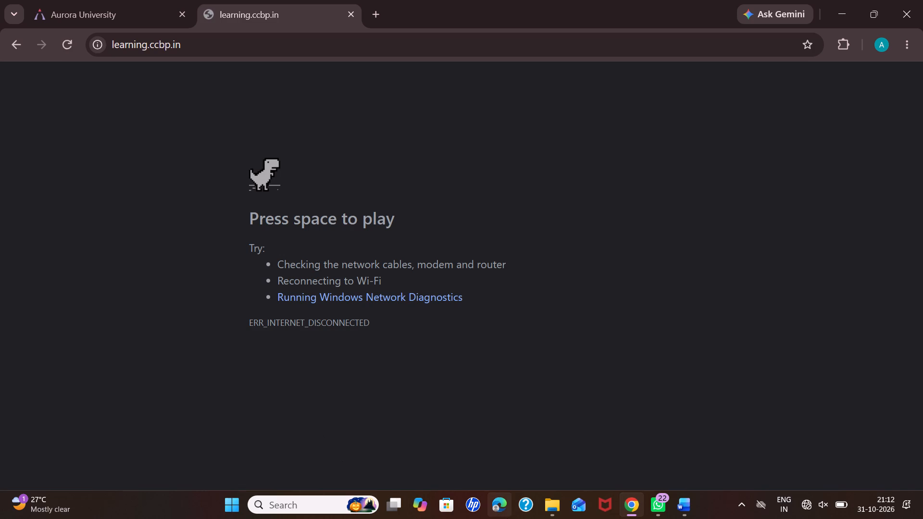
Check the available Wi-Fi networks and the computer's internet connection.
left_click(814, 506)
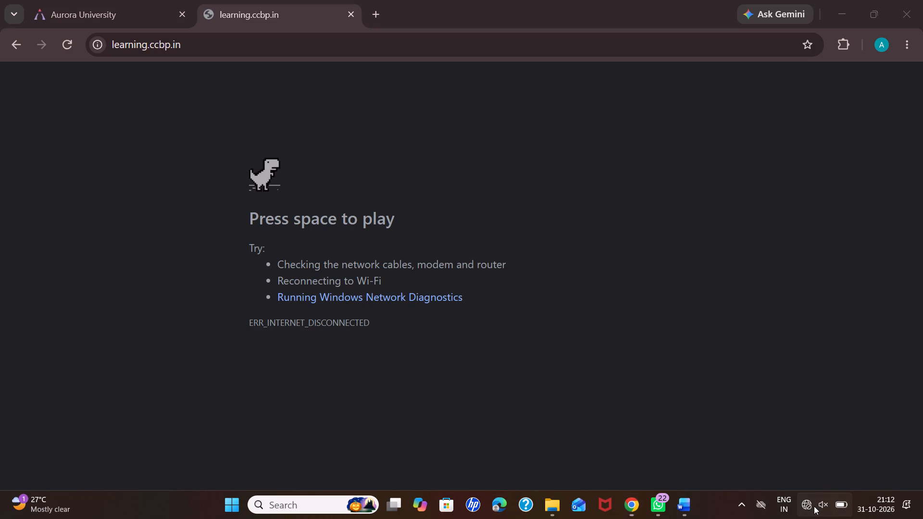
left_click(810, 506)
left_click(757, 287)
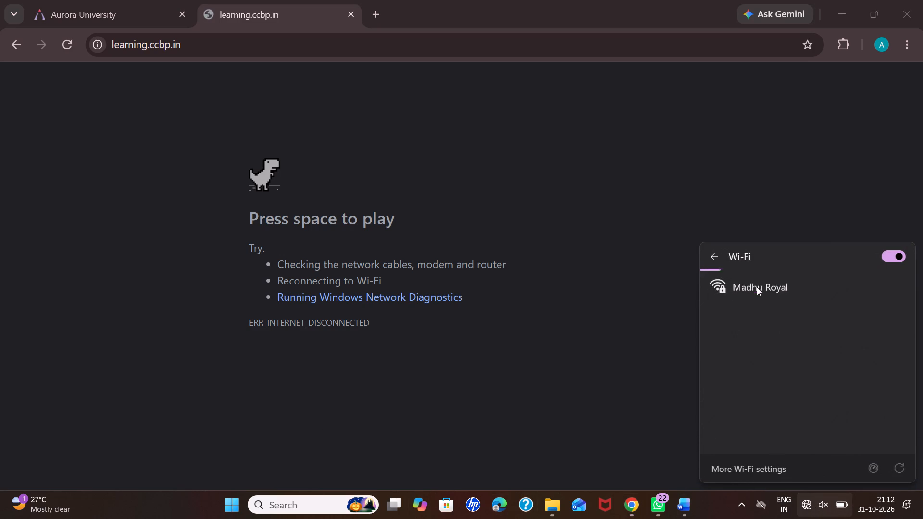
scroll(790, 364, "up", 1)
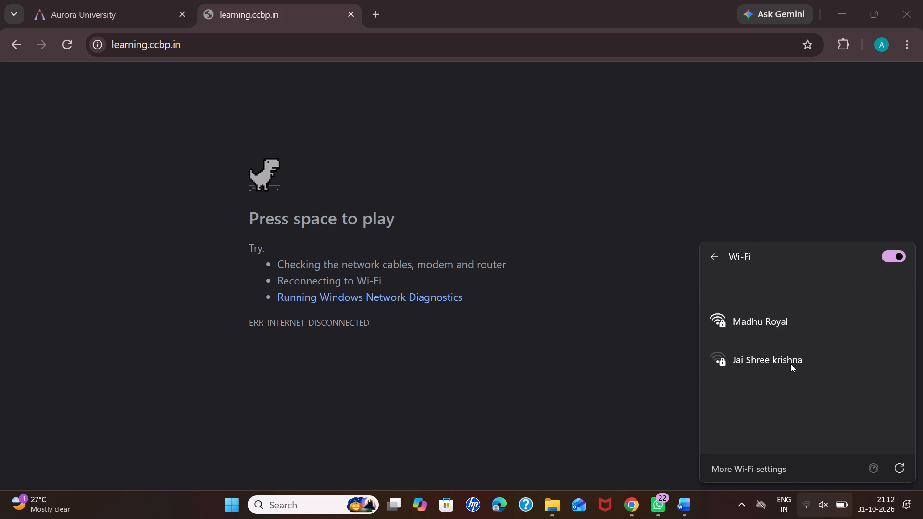
scroll(790, 364, "up", 1)
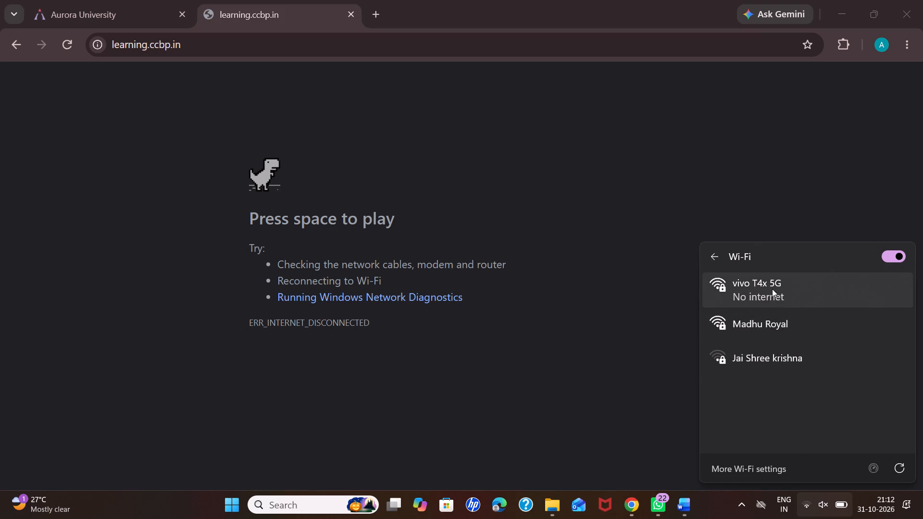
left_click(614, 312)
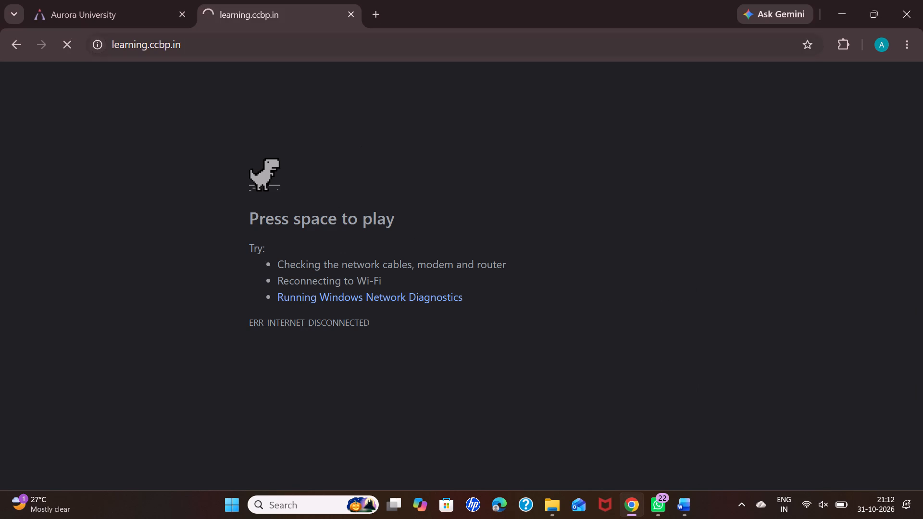
Close the offline learning portal tab and reopen the NIAT portal in a new tab.
left_click(354, 15)
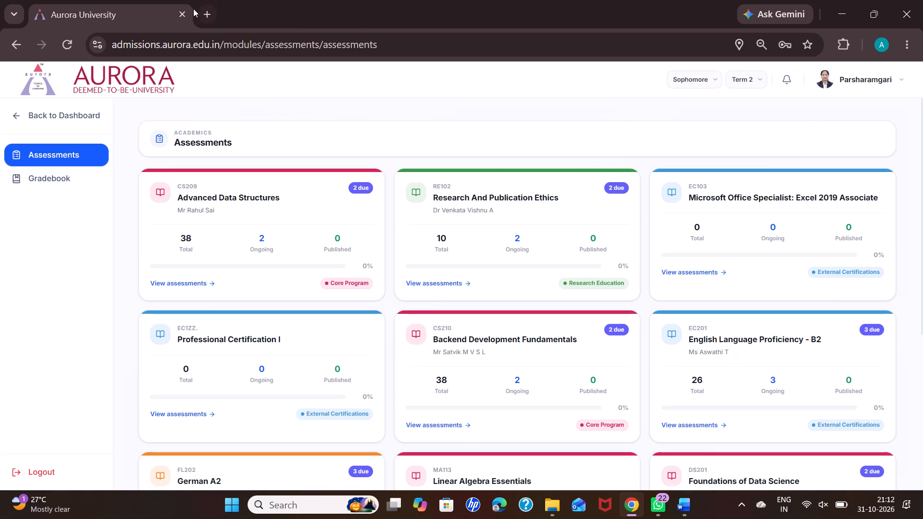
left_click(206, 8)
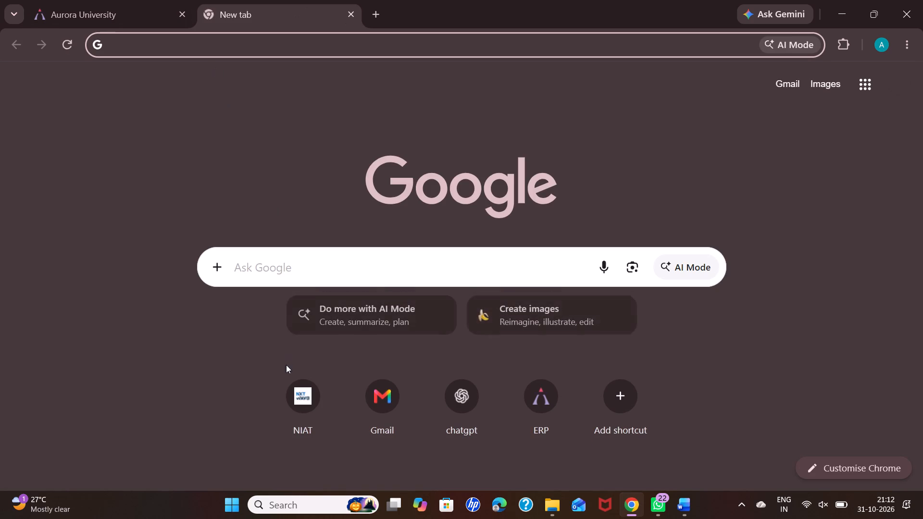
left_click(308, 391)
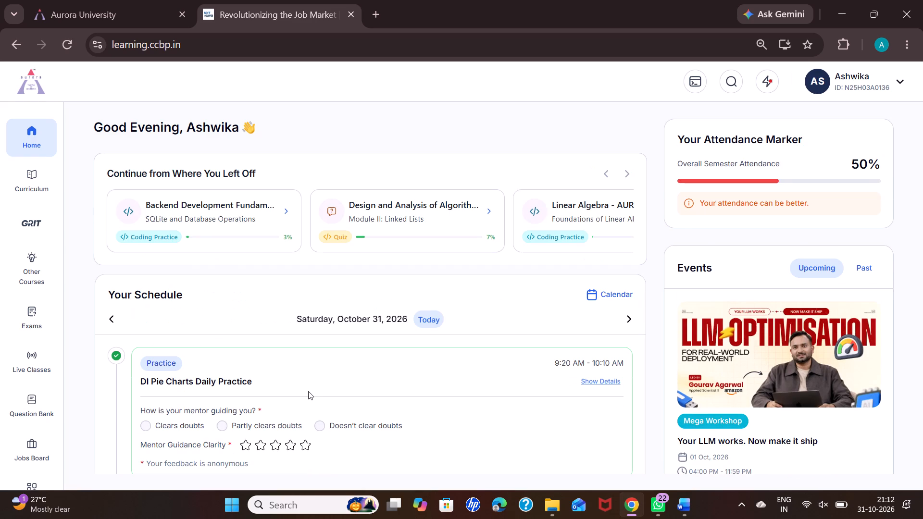
Open the Backend Development Fundamentals course from the Year 2 - Term 2 curriculum to show its topics.
left_click(42, 189)
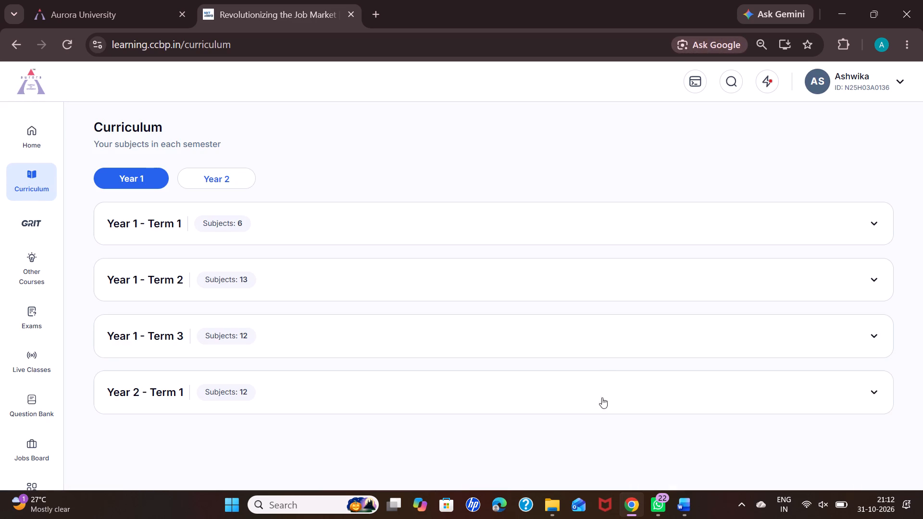
left_click(244, 176)
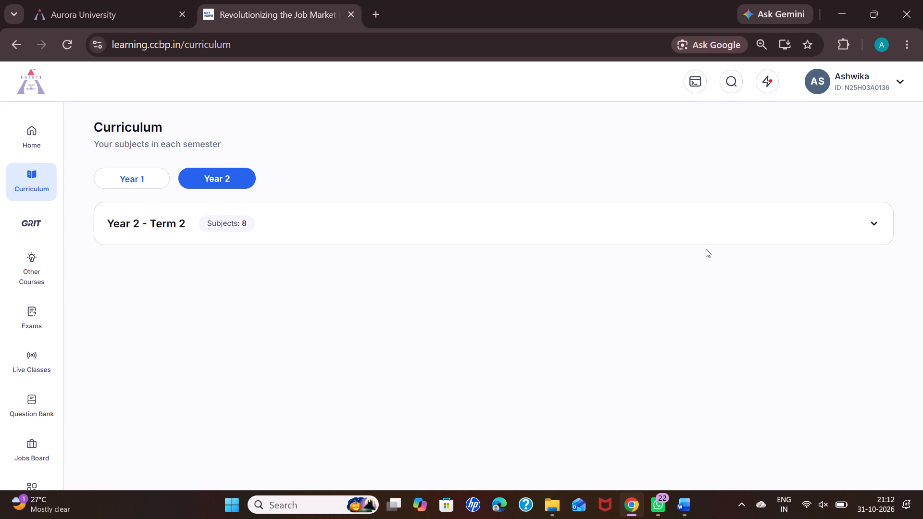
left_click(741, 233)
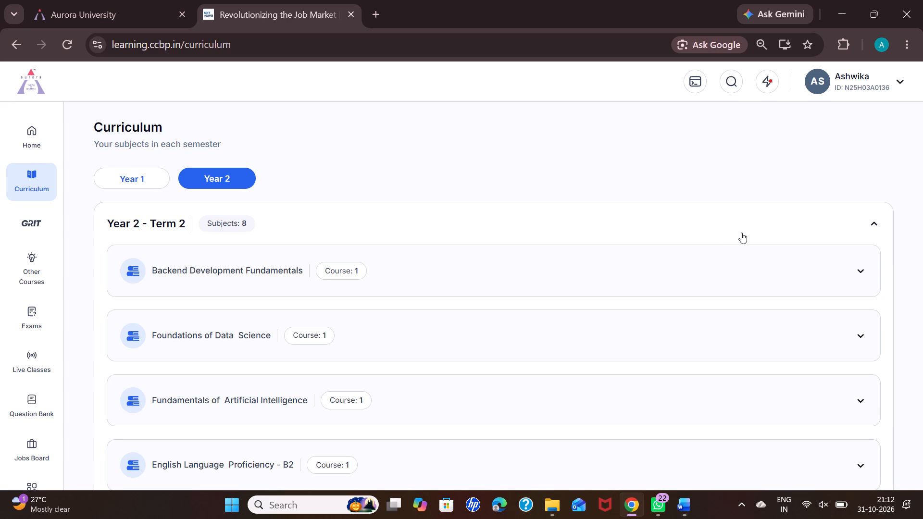
scroll(800, 335, "down", 1)
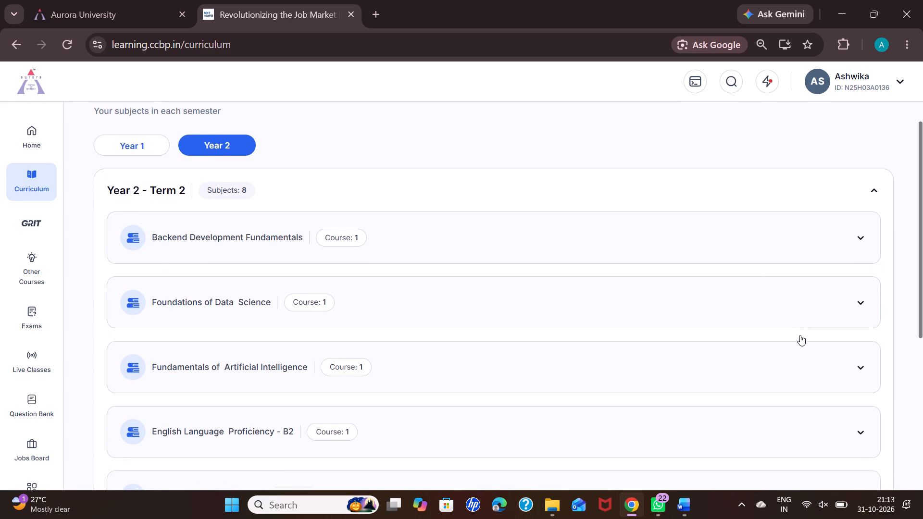
scroll(800, 335, "down", 4)
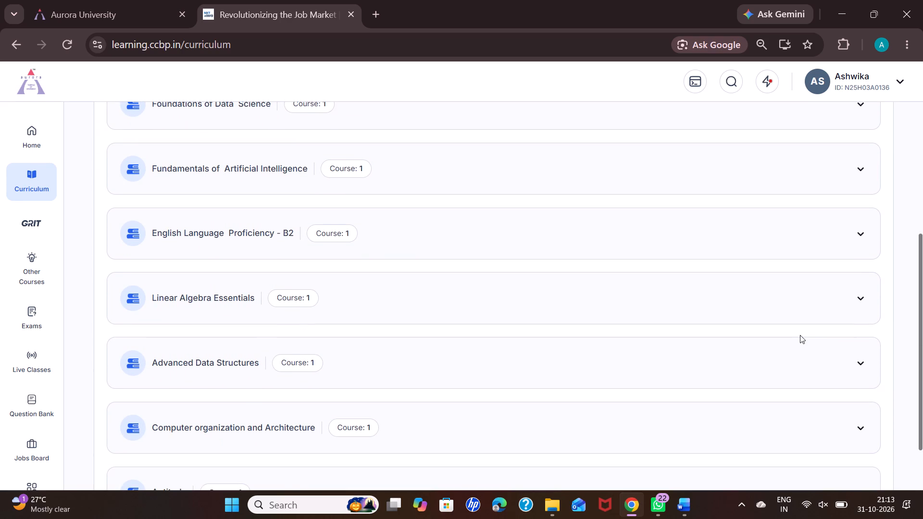
scroll(806, 357, "up", 5)
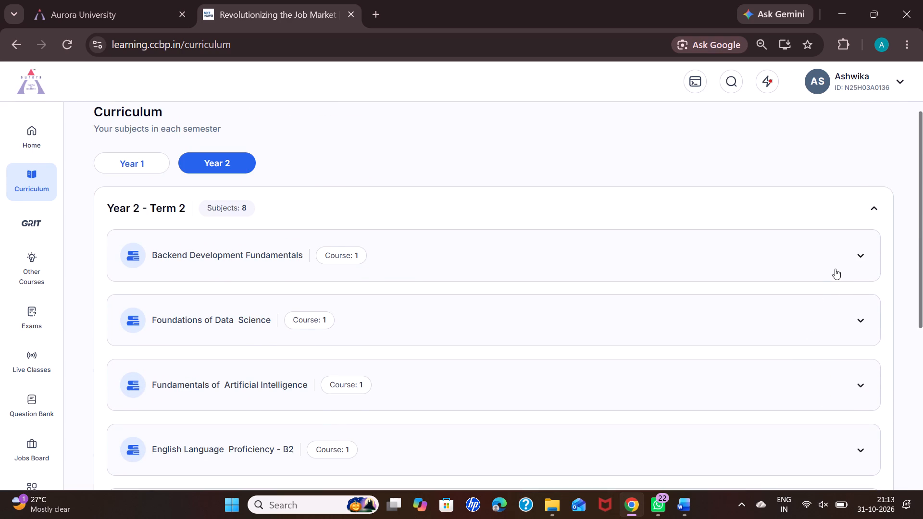
left_click(836, 267)
left_click(761, 333)
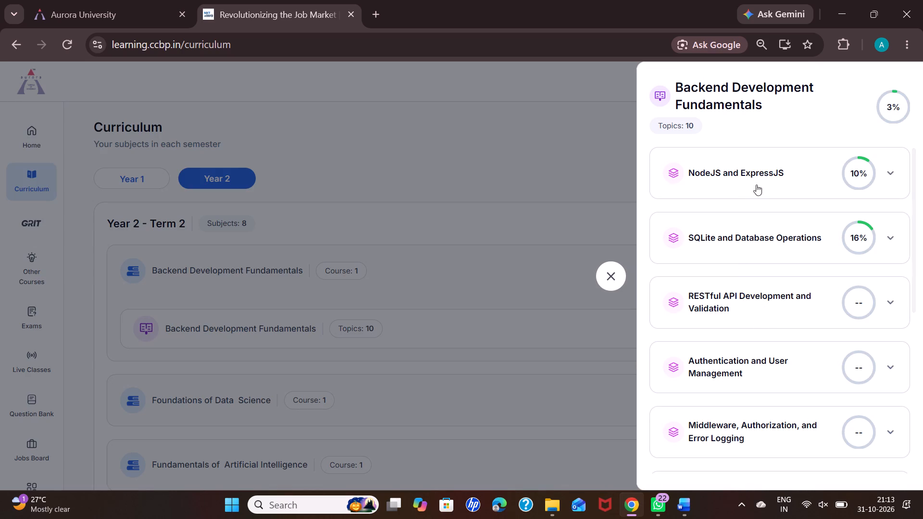
Open the Coding Practice of the NodeJS and ExpressJS topic and check the order of its questions.
left_click(761, 177)
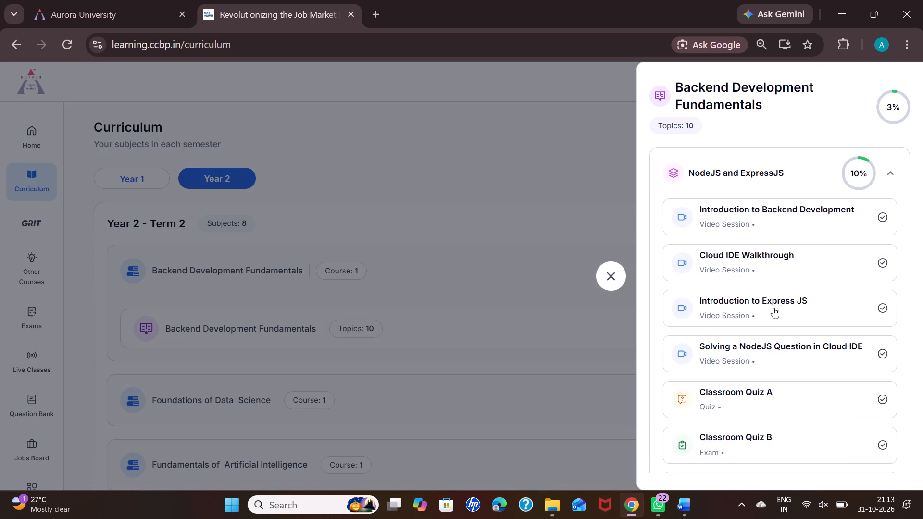
scroll(773, 318, "down", 3)
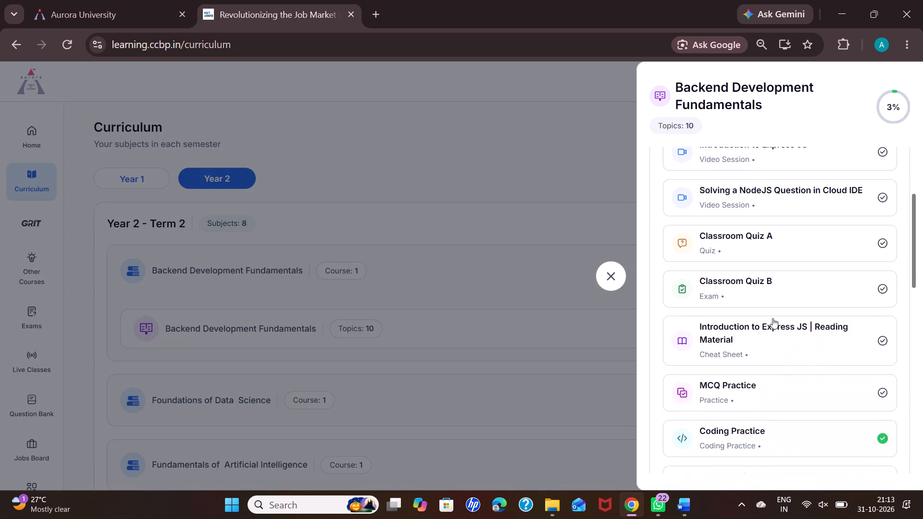
scroll(773, 318, "down", 2)
left_click(771, 380)
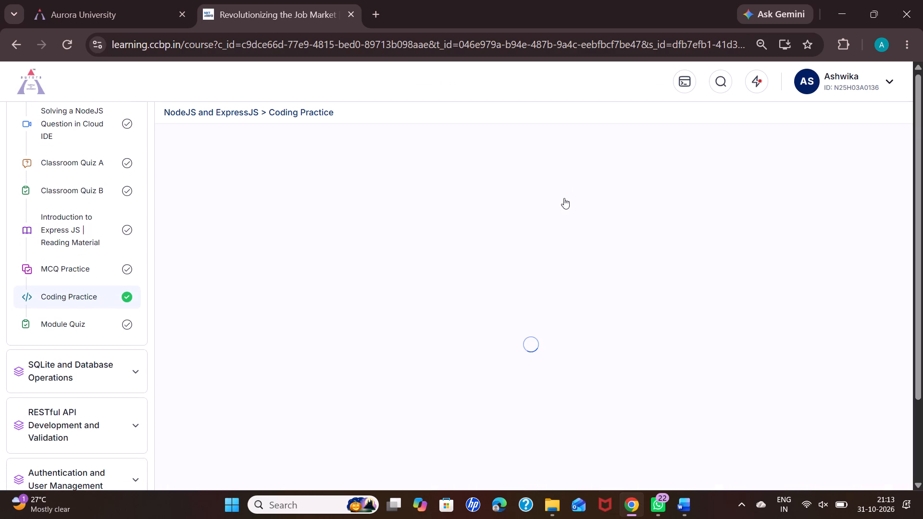
scroll(527, 401, "down", 1)
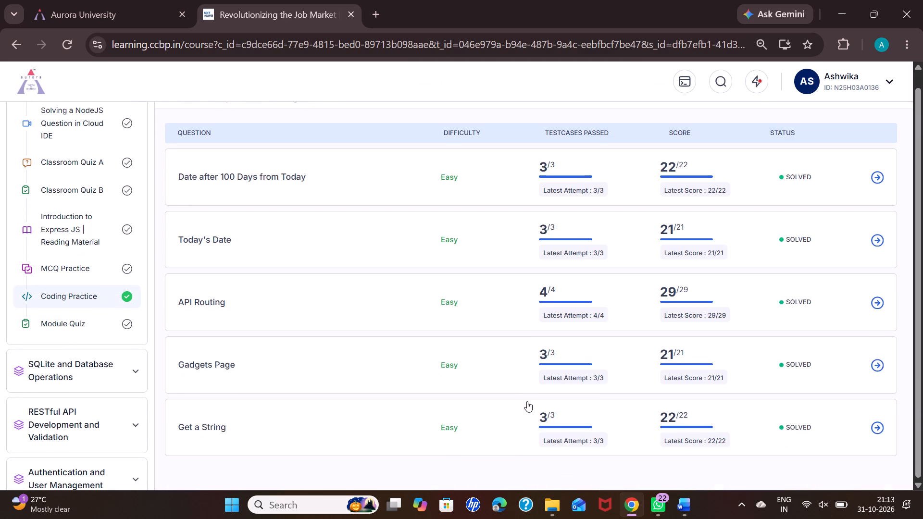
scroll(527, 401, "down", 1)
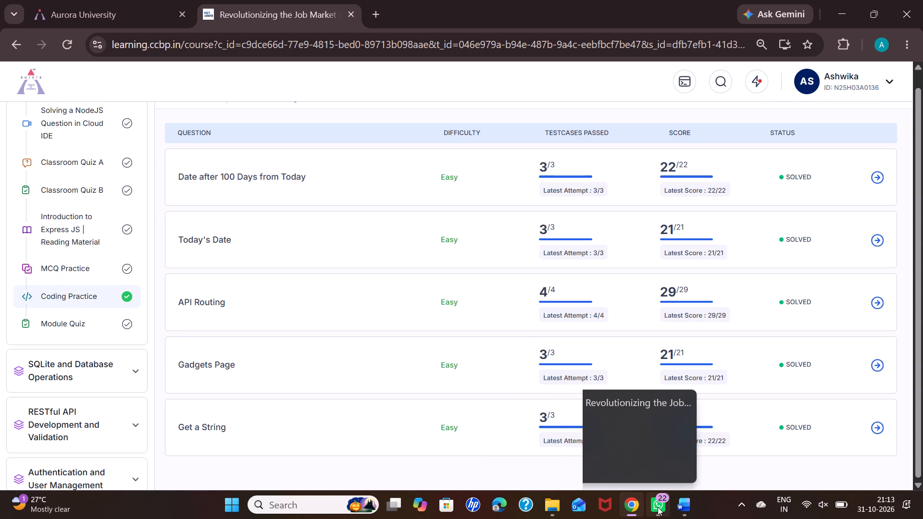
Switch back to the Word journal and add the heading "4 QUESTION:" on the blank last page.
left_click(678, 504)
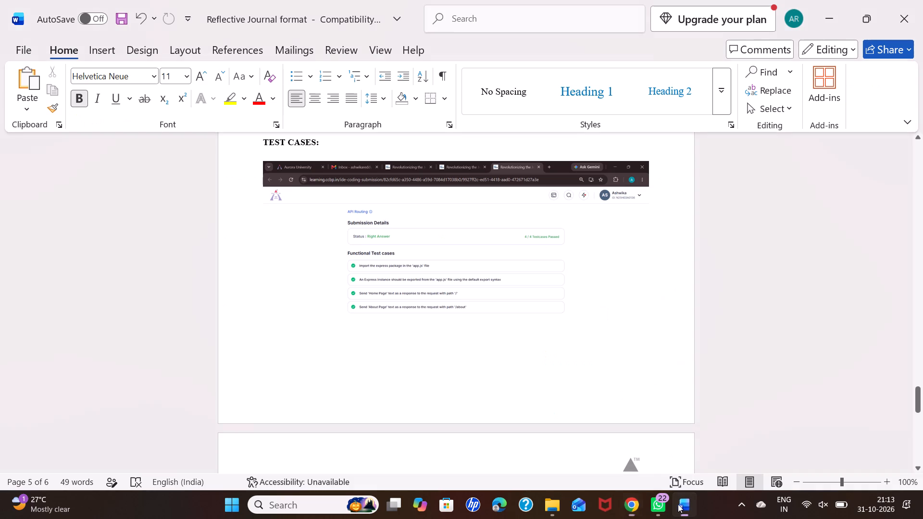
scroll(463, 434, "down", 1)
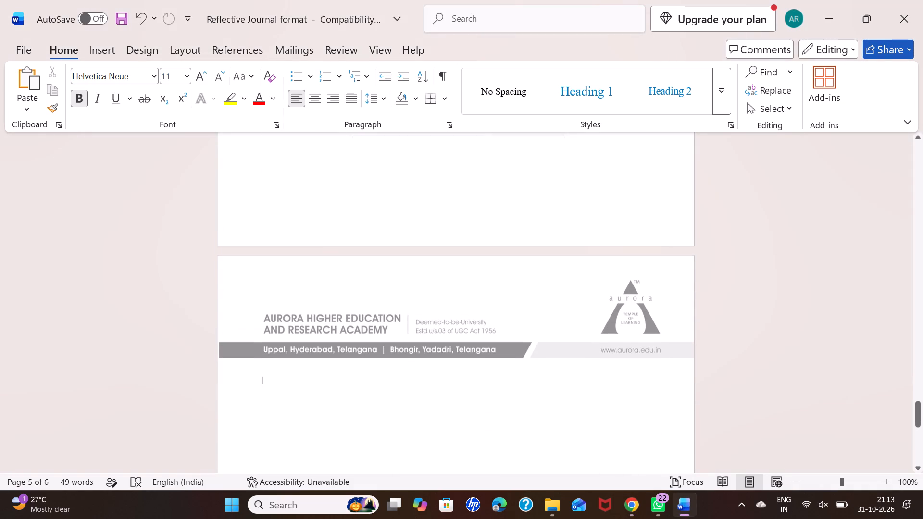
scroll(463, 434, "down", 1)
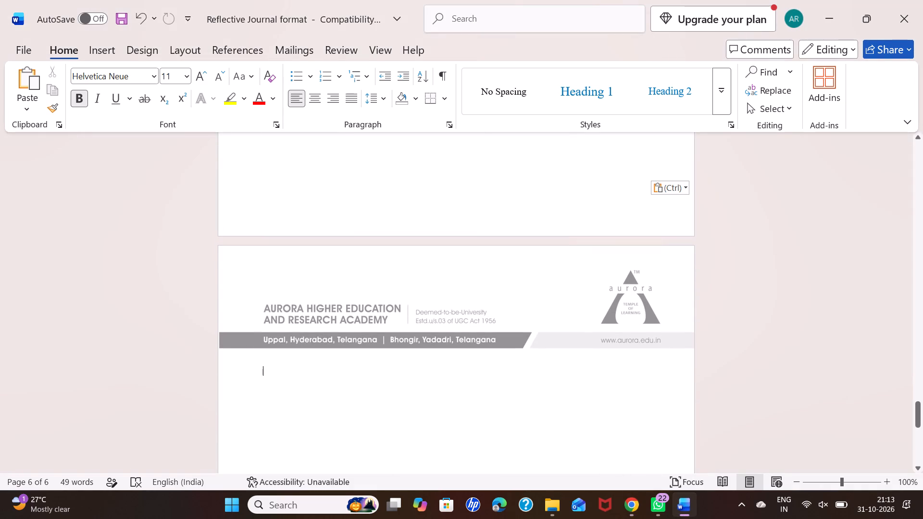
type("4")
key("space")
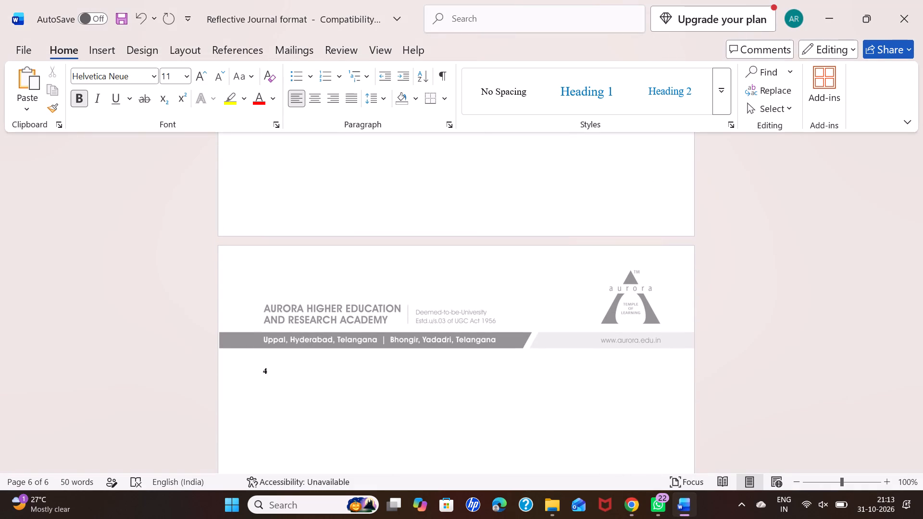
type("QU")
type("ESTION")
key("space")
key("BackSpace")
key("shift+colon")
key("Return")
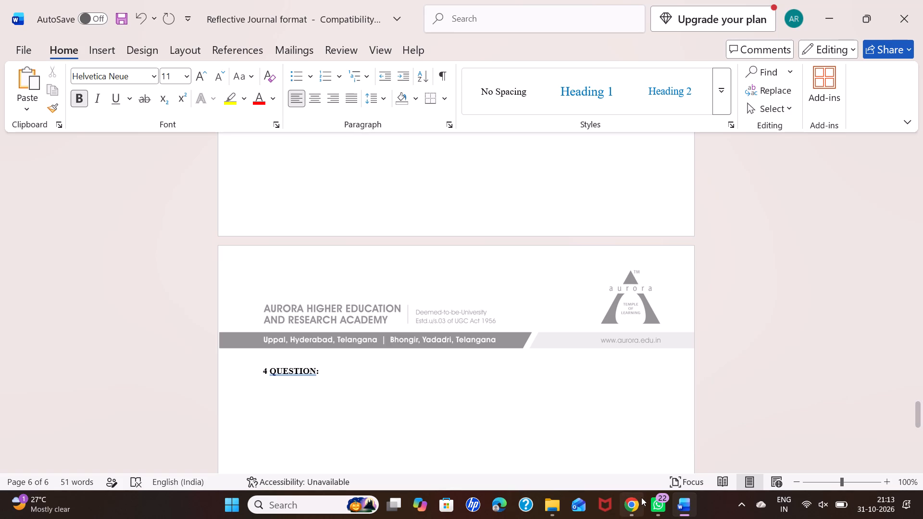
left_click(545, 508)
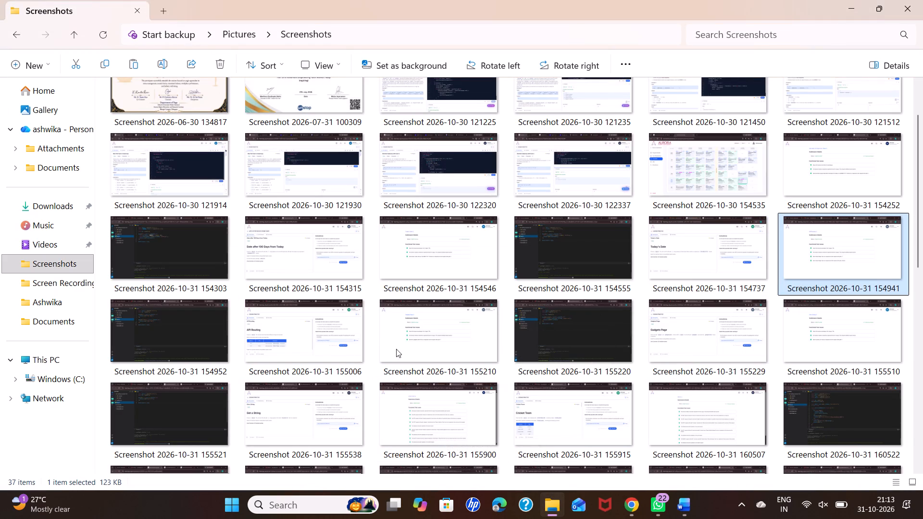
double_click(683, 329)
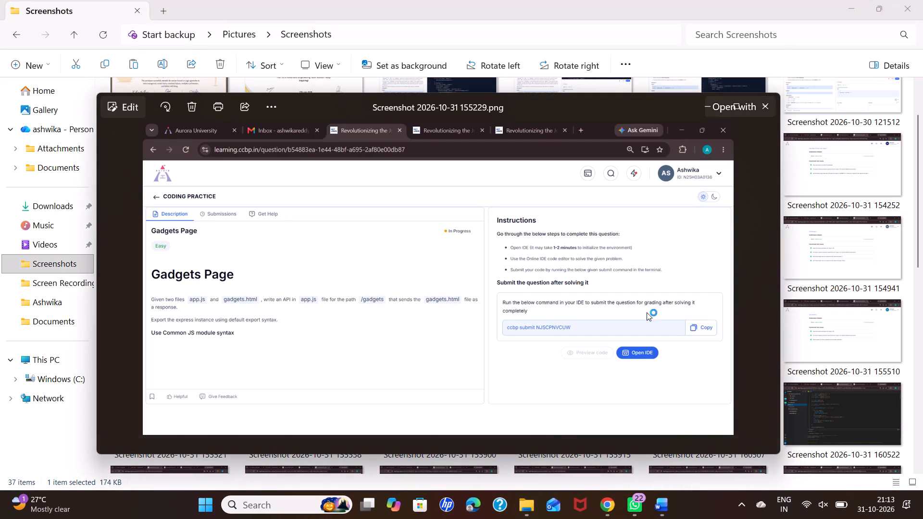
left_click(272, 109)
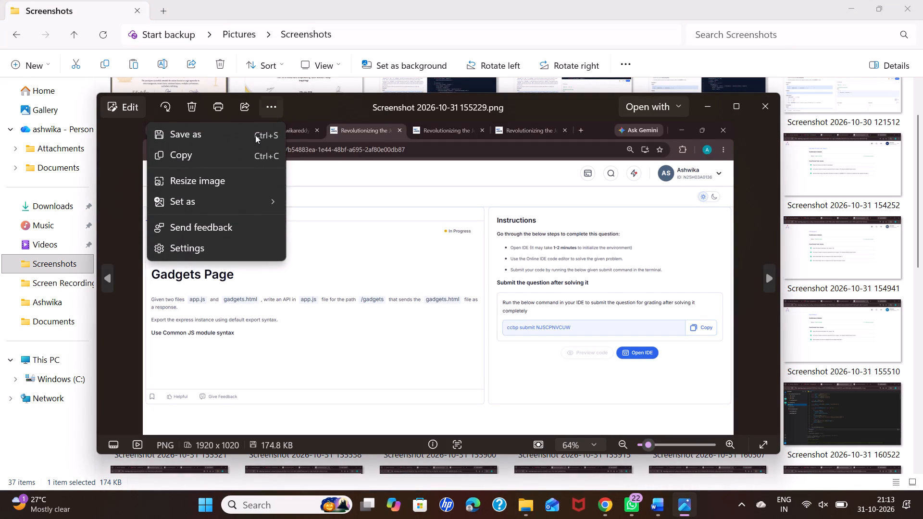
left_click(233, 161)
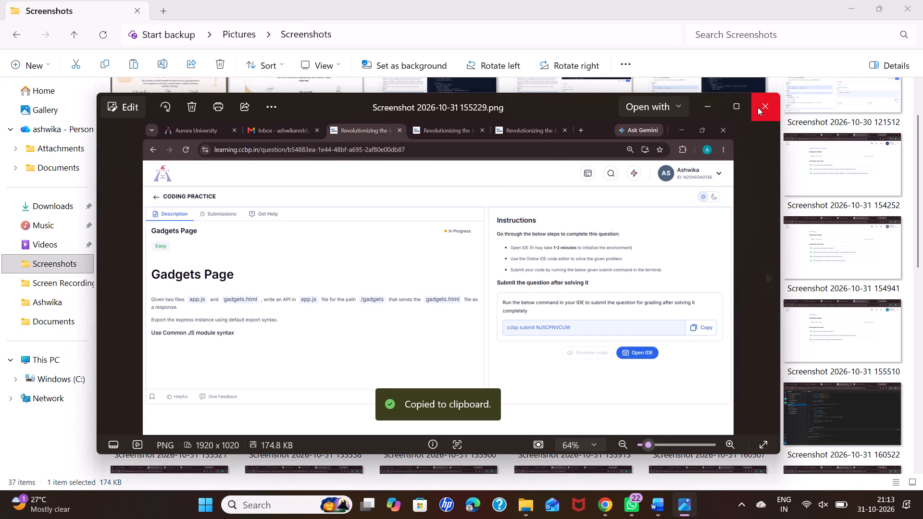
left_click(758, 107)
left_click(675, 507)
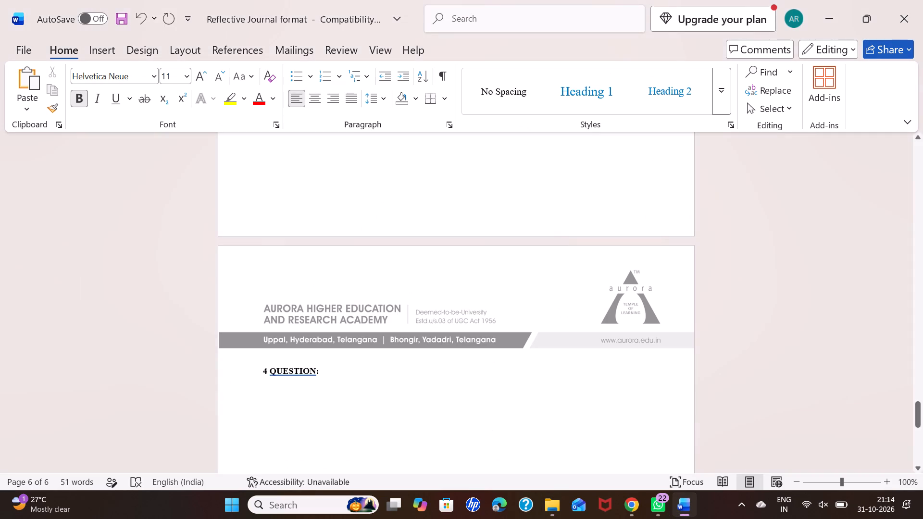
key("ctrl+v")
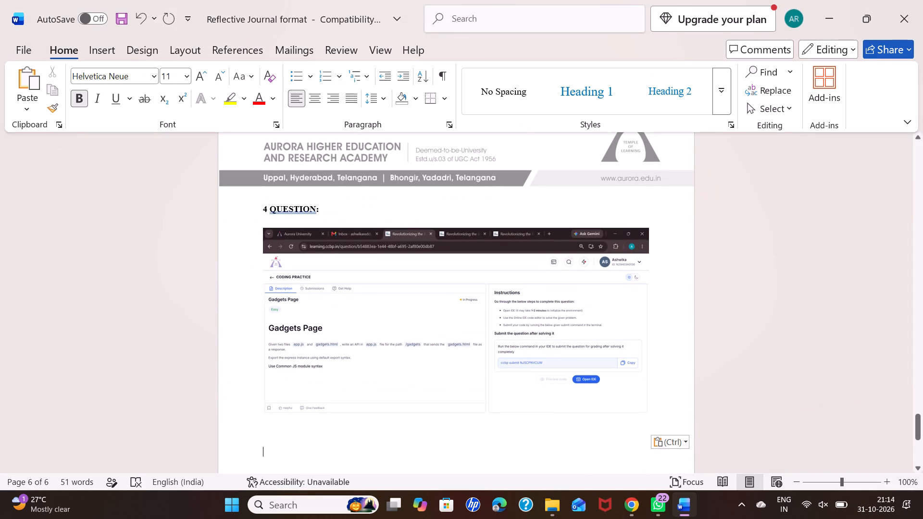
Add the heading "CODE:" below the Gadgets Page question image, followed by a new line.
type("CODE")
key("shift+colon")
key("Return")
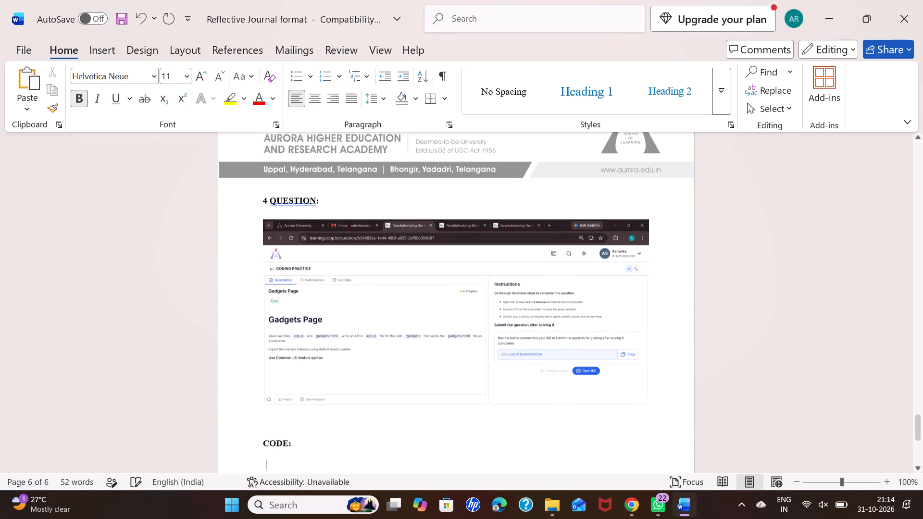
left_click(550, 506)
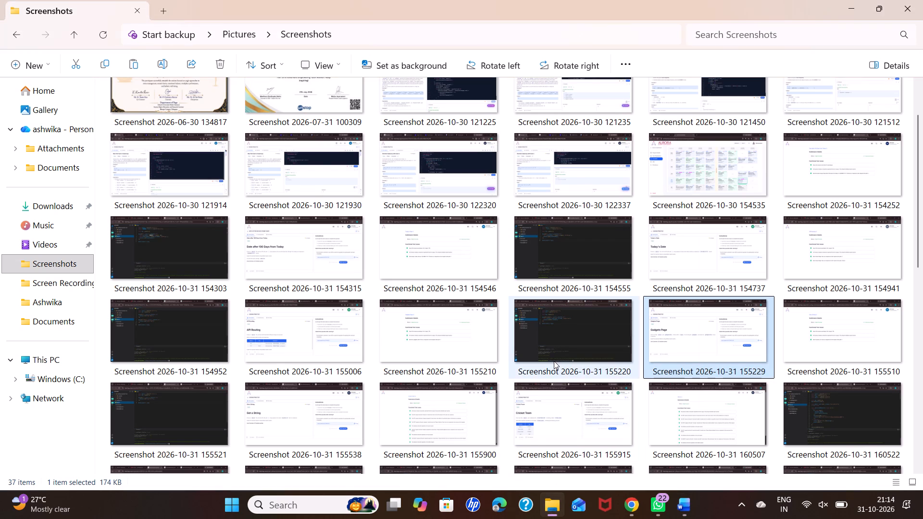
double_click(560, 336)
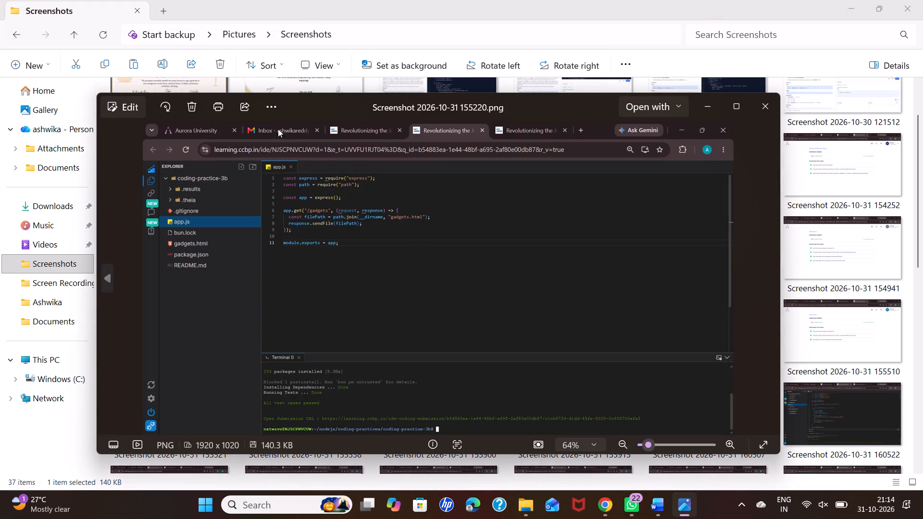
left_click(269, 101)
left_click(234, 154)
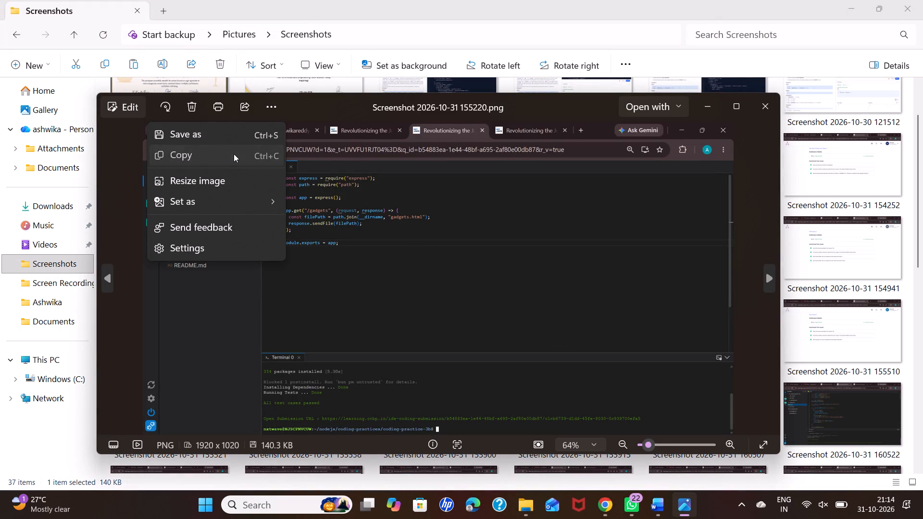
left_click(773, 116)
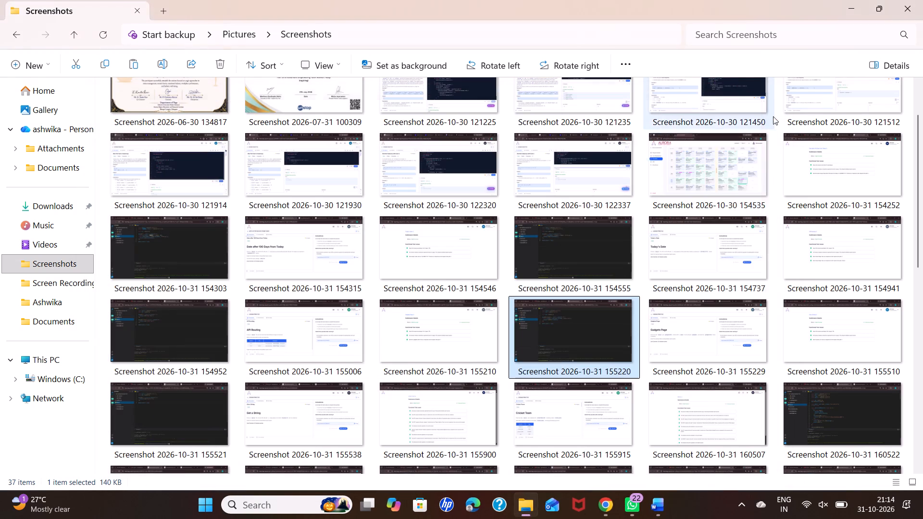
left_click(697, 504)
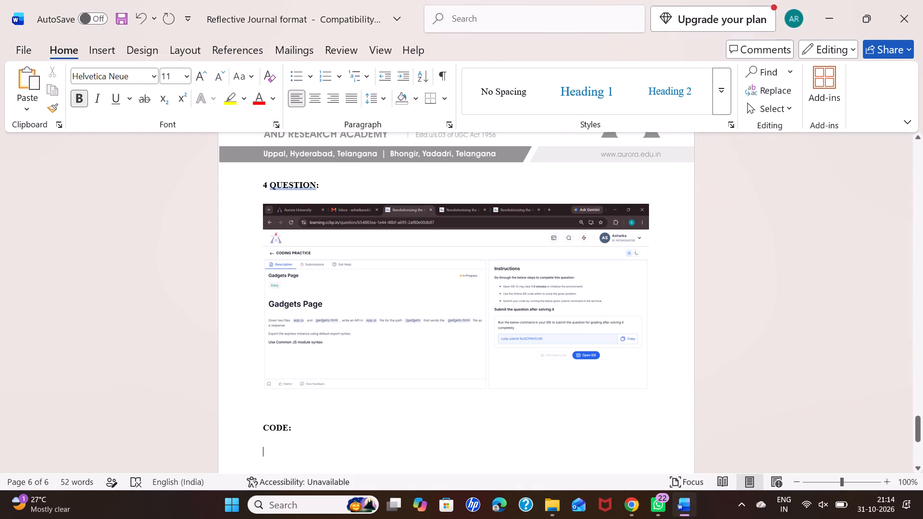
key("ctrl+v")
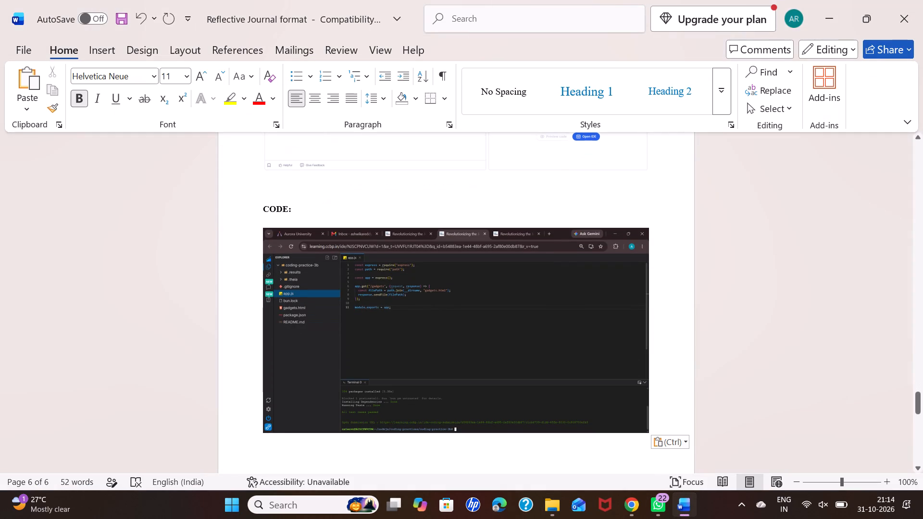
Add the heading "TEST CASES:" below the Gadgets Page code image, followed by a new line.
key("Return")
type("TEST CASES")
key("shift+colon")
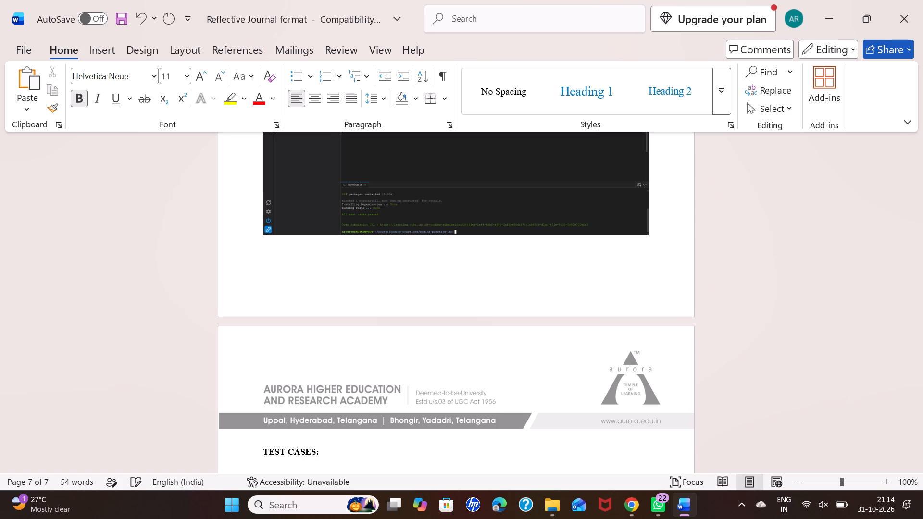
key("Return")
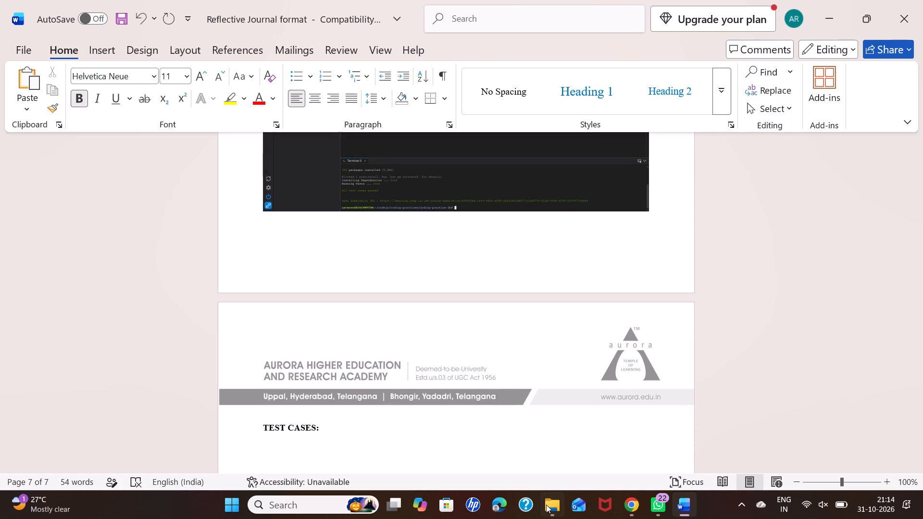
left_click(546, 505)
double_click(471, 331)
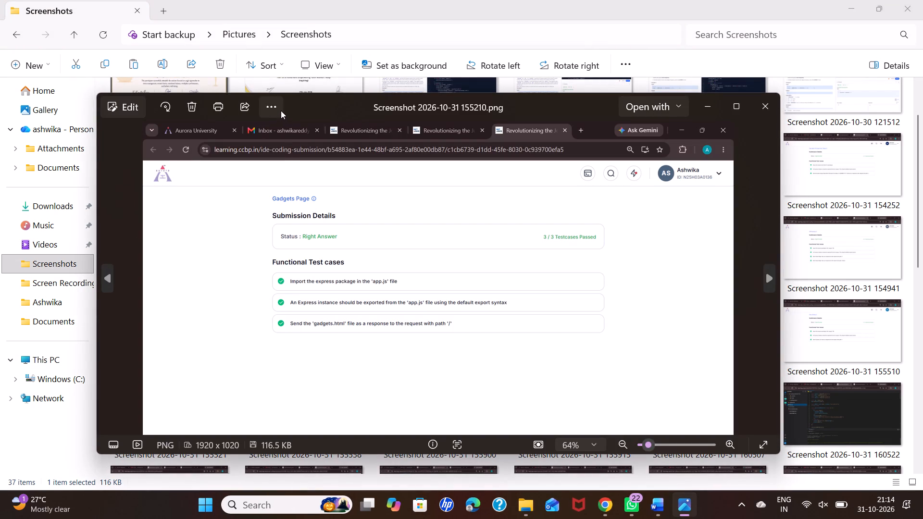
left_click(281, 111)
left_click(235, 153)
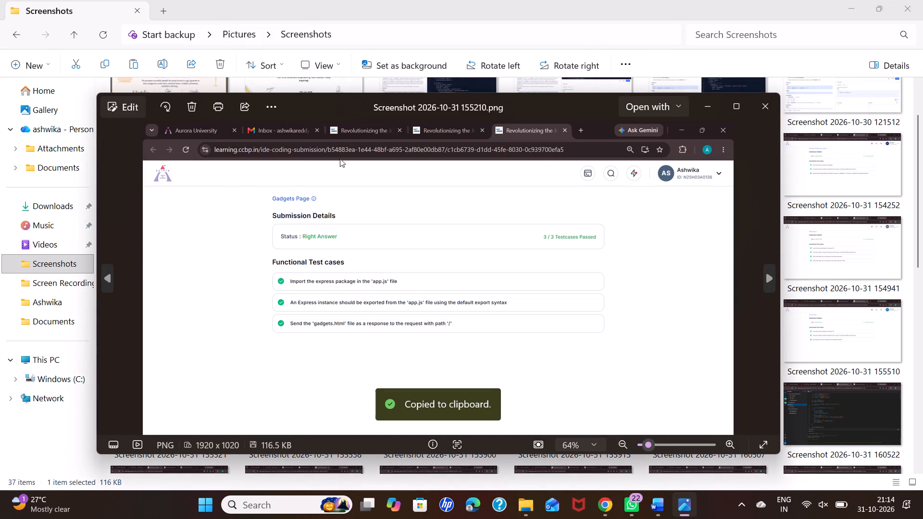
left_click(765, 114)
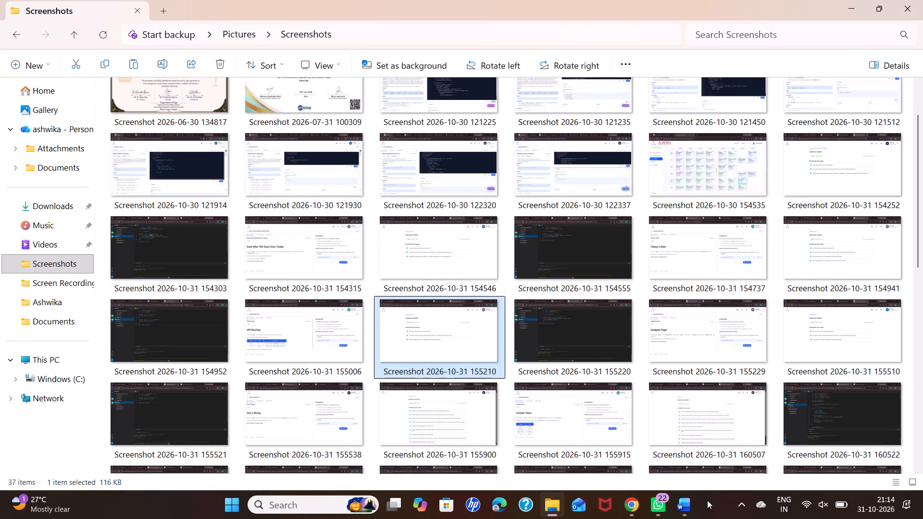
left_click(682, 514)
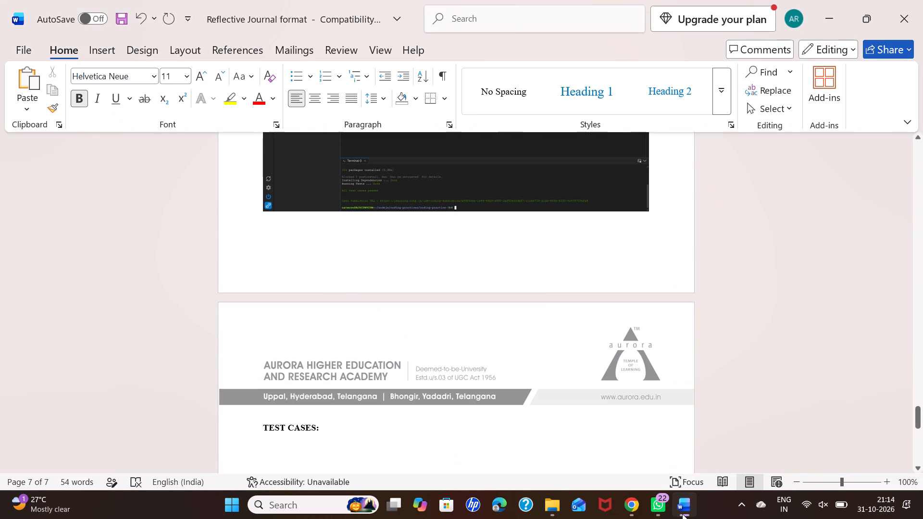
key("ctrl+v")
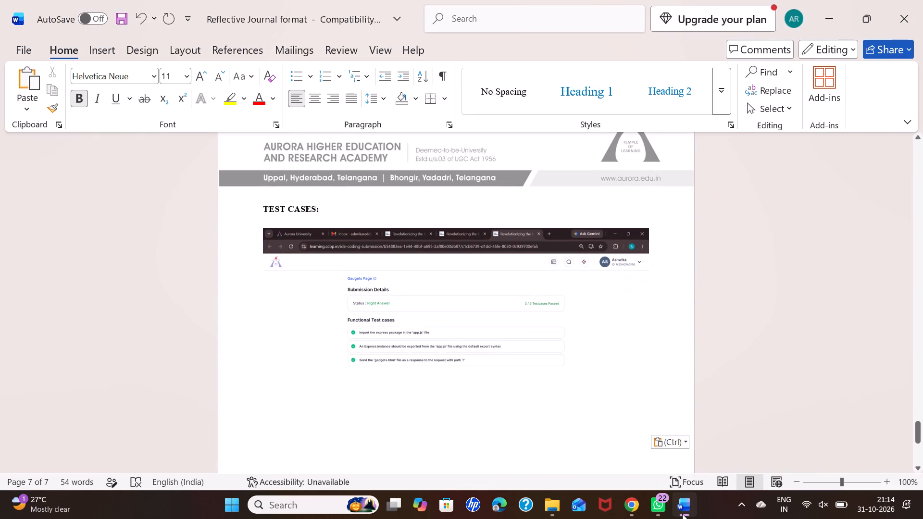
Add the heading "5 QUESTION:" below the Gadgets Page test-case image, followed by a new line.
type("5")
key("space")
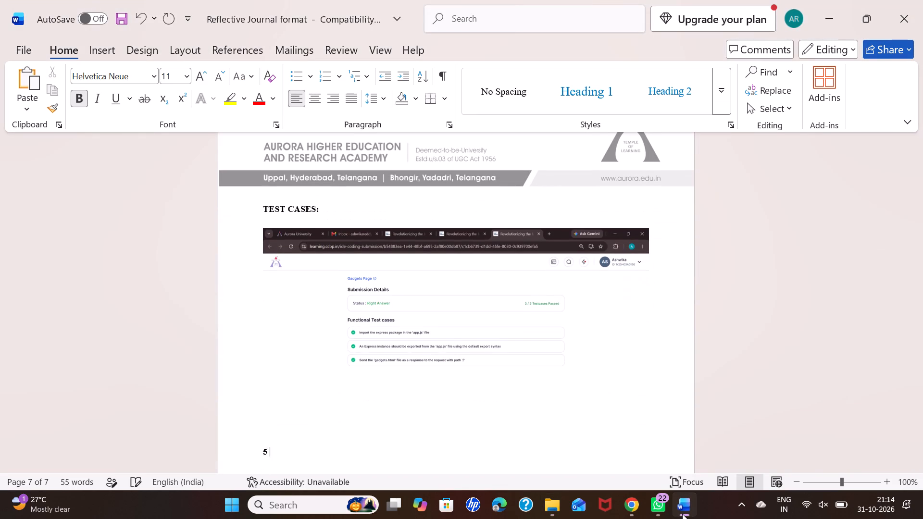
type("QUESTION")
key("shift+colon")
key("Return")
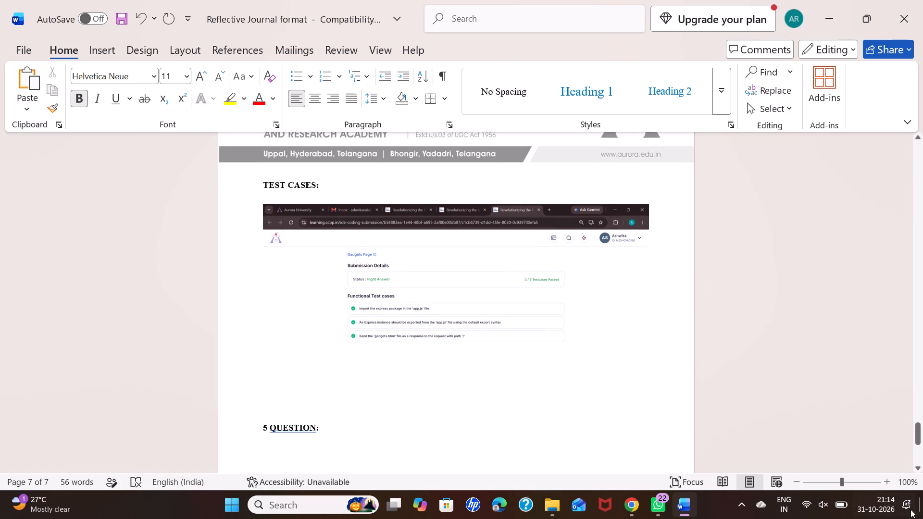
left_click(548, 504)
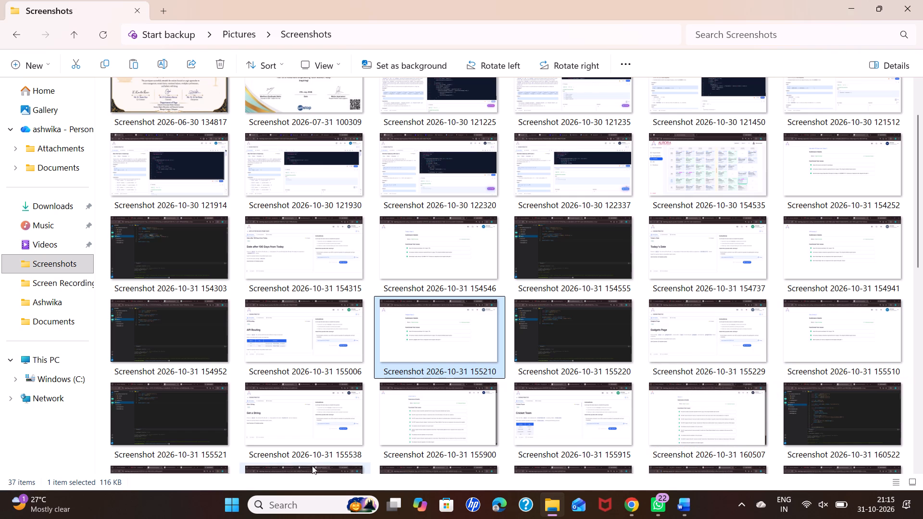
double_click(315, 434)
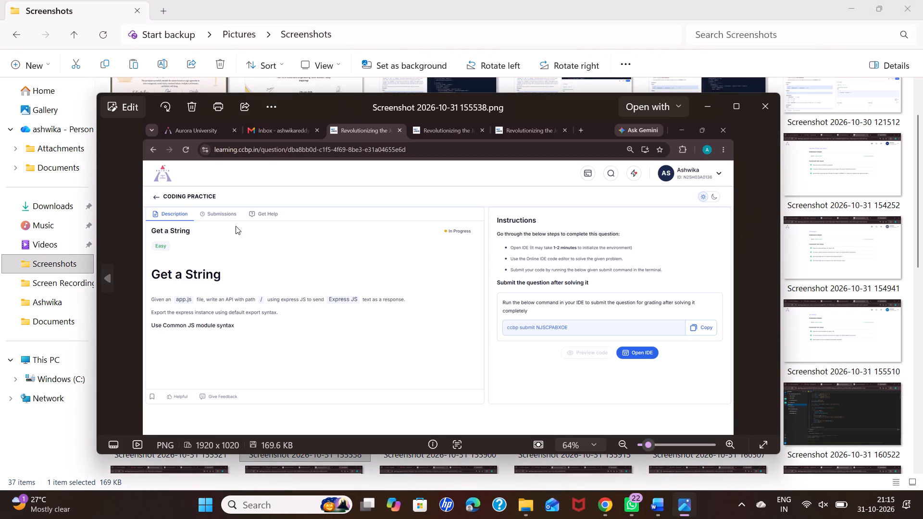
left_click(281, 103)
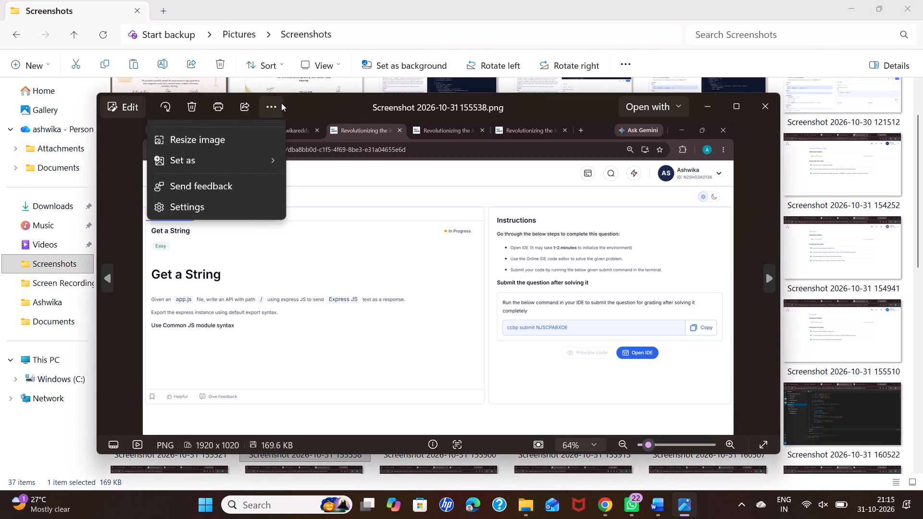
left_click(252, 160)
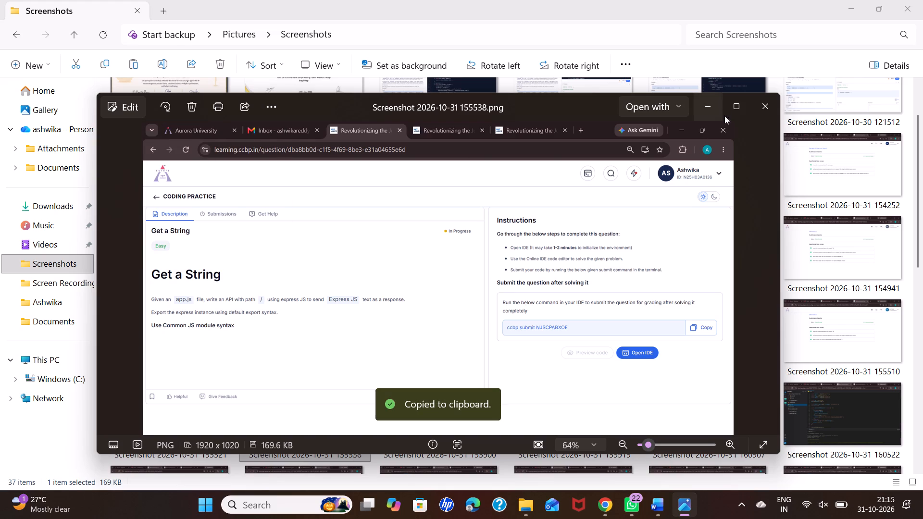
left_click(767, 110)
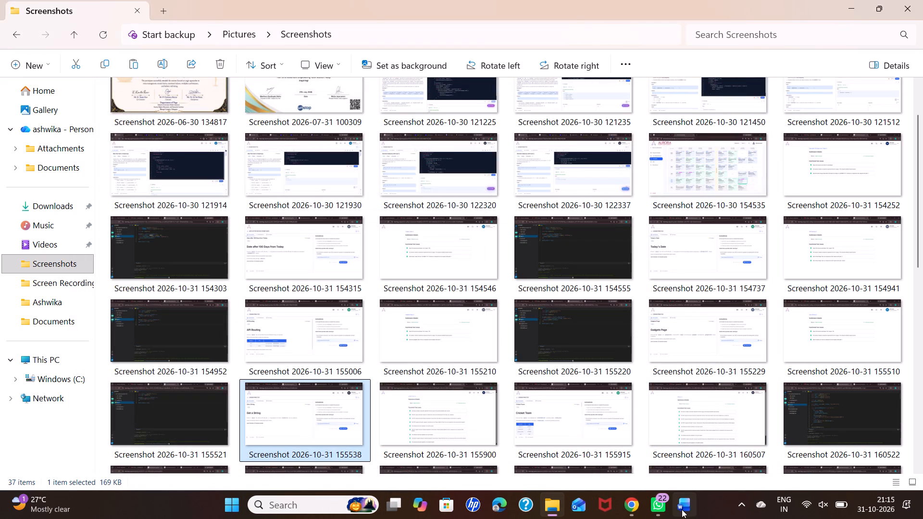
left_click(681, 509)
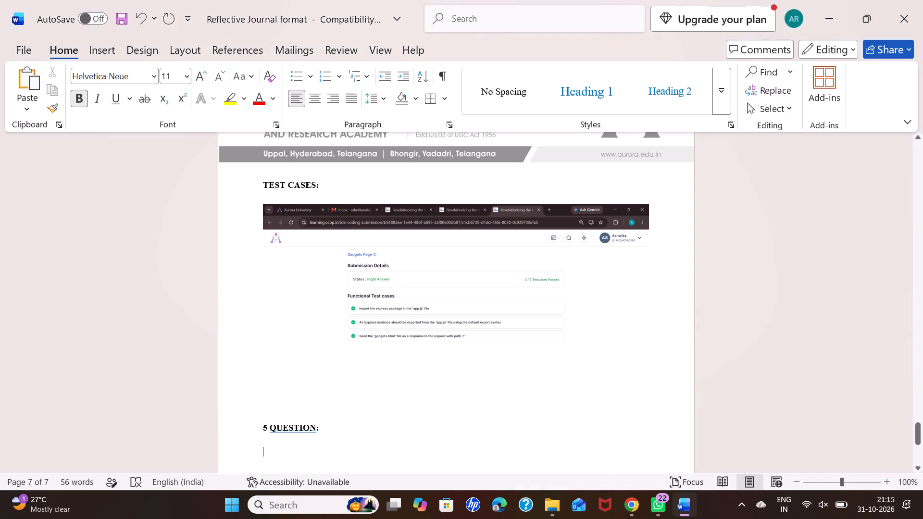
key("ctrl+v")
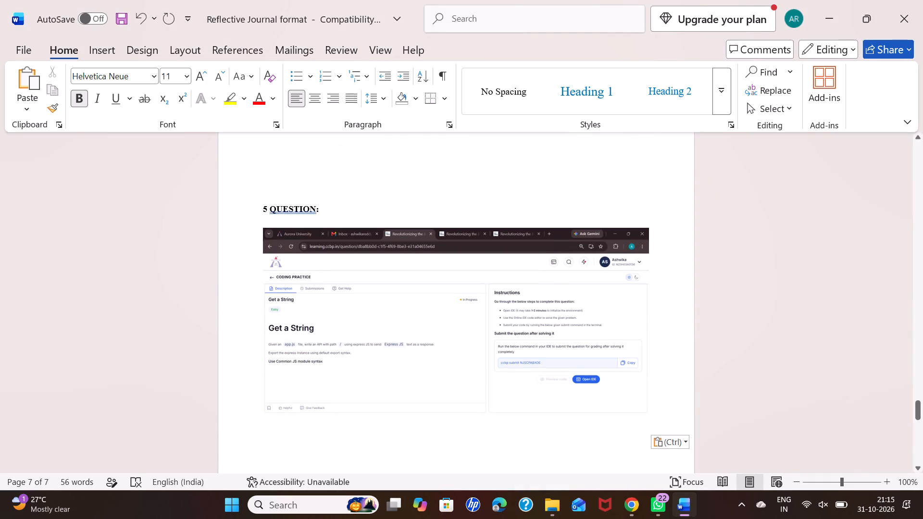
Add the heading "CODE:" after the Get a String question image, placed at the top of a new page and followed by a new line.
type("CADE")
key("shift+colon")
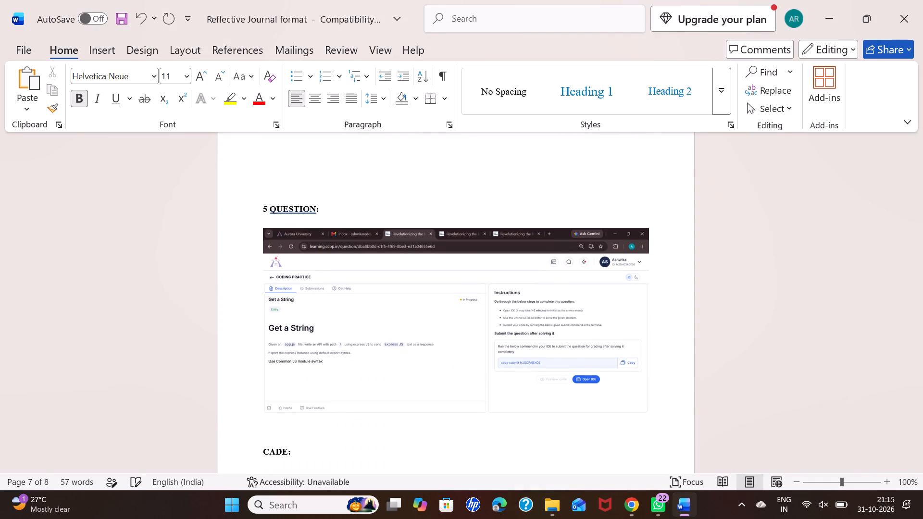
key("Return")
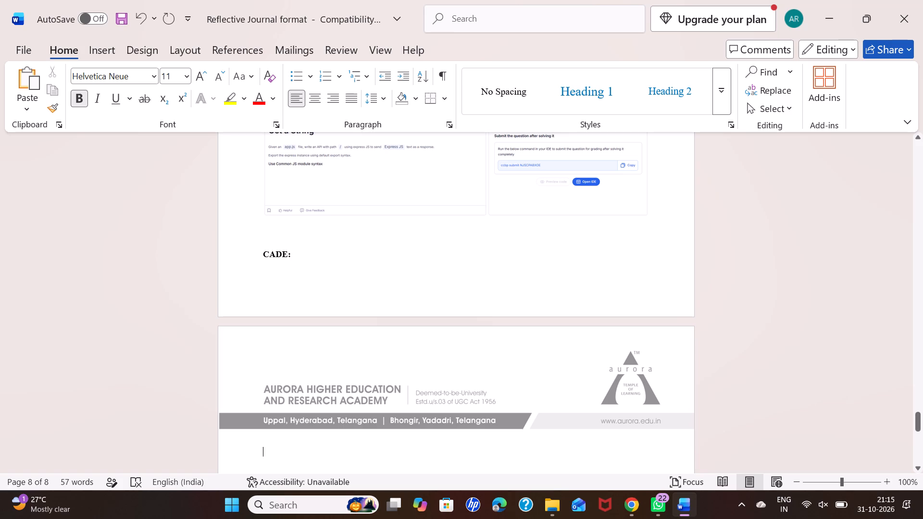
left_click(315, 239)
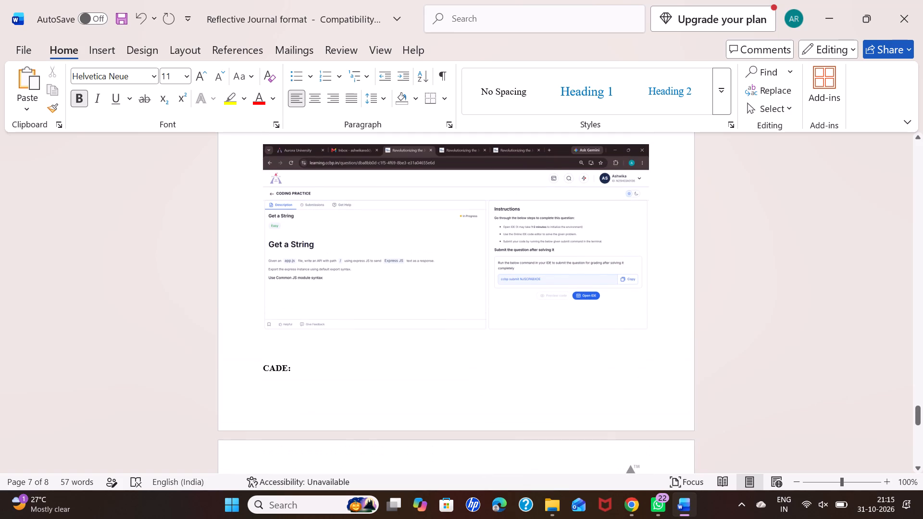
key("Return")
scroll(315, 239, "down", 1)
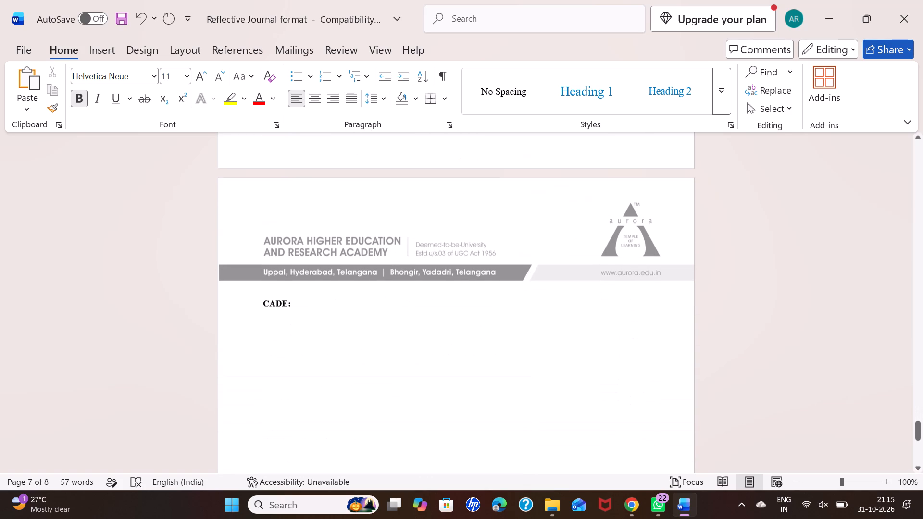
left_click(277, 303)
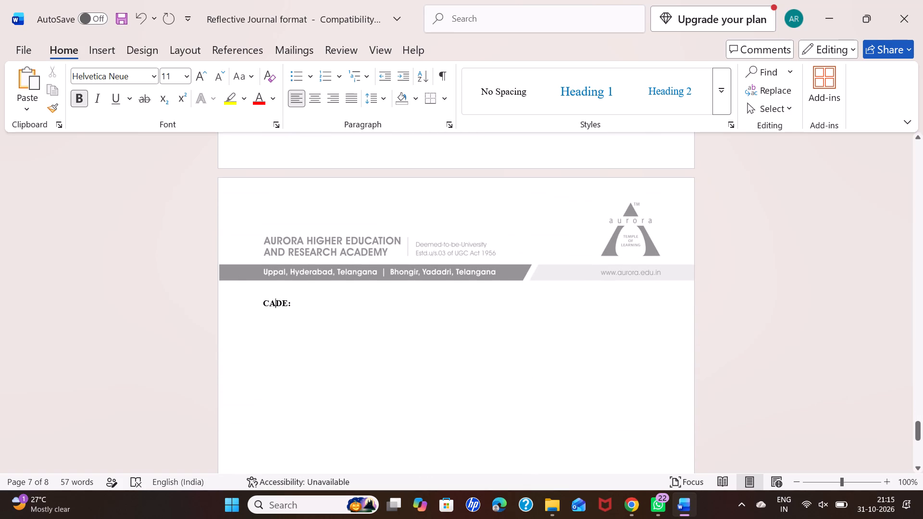
key("BackSpace")
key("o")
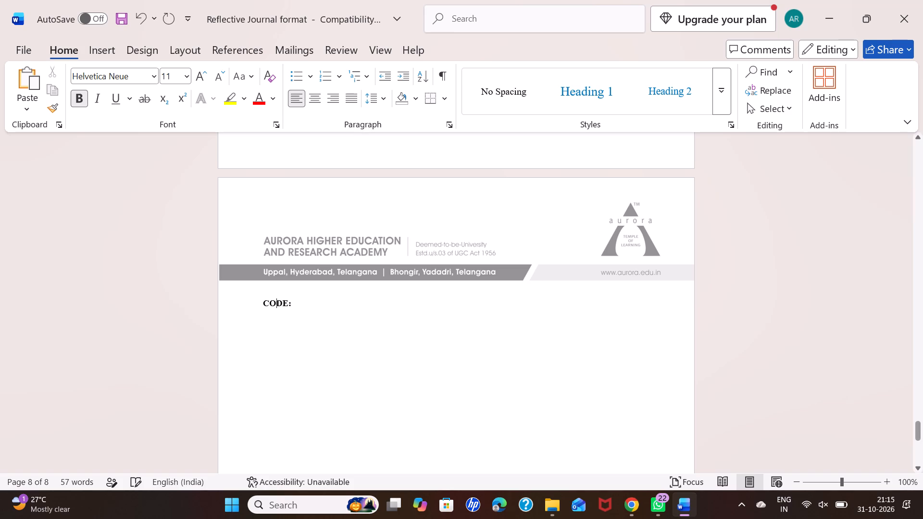
left_click(324, 302)
key("Return")
left_click(549, 500)
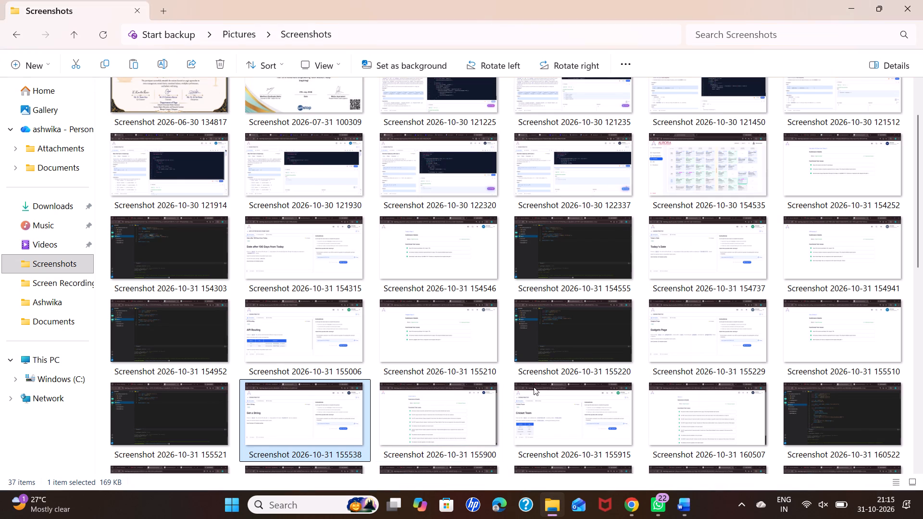
double_click(137, 414)
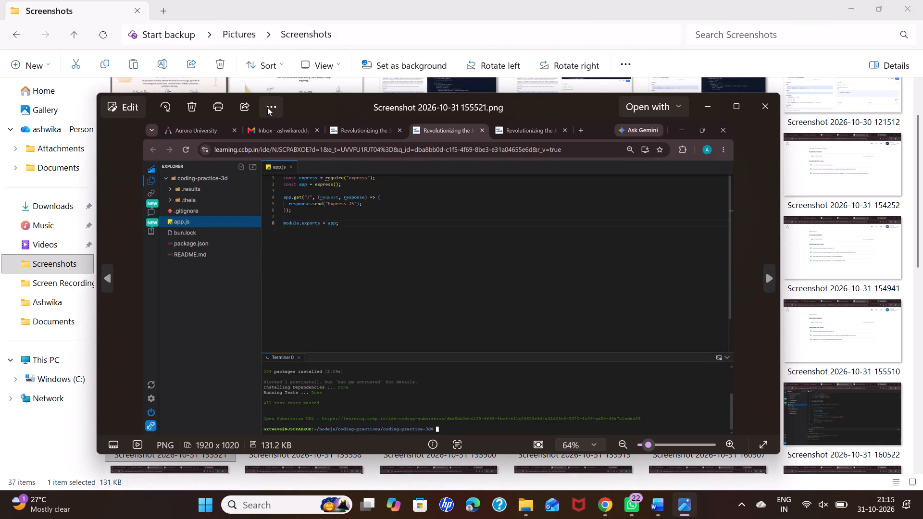
left_click(267, 107)
left_click(215, 157)
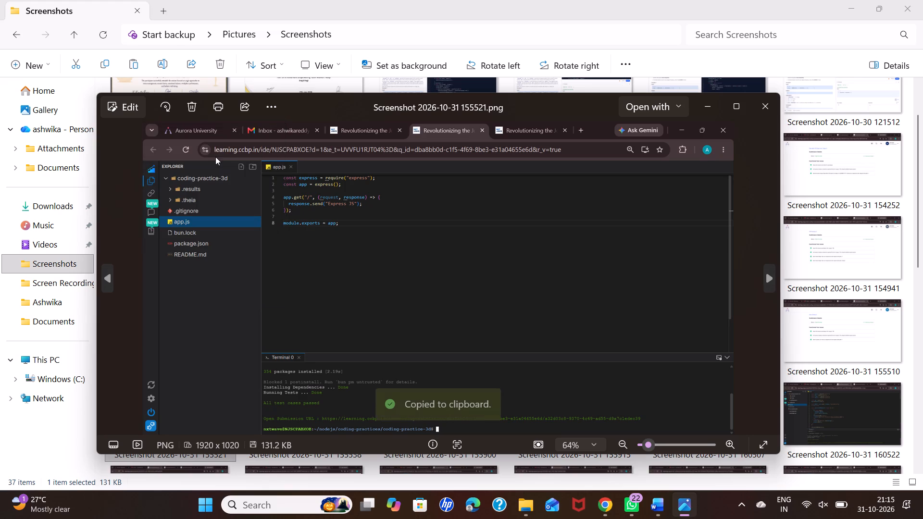
left_click(775, 113)
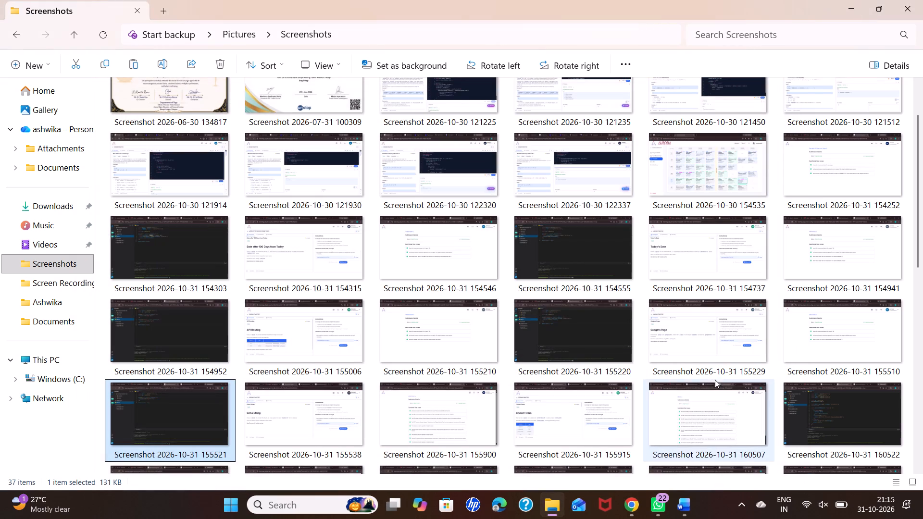
left_click(683, 497)
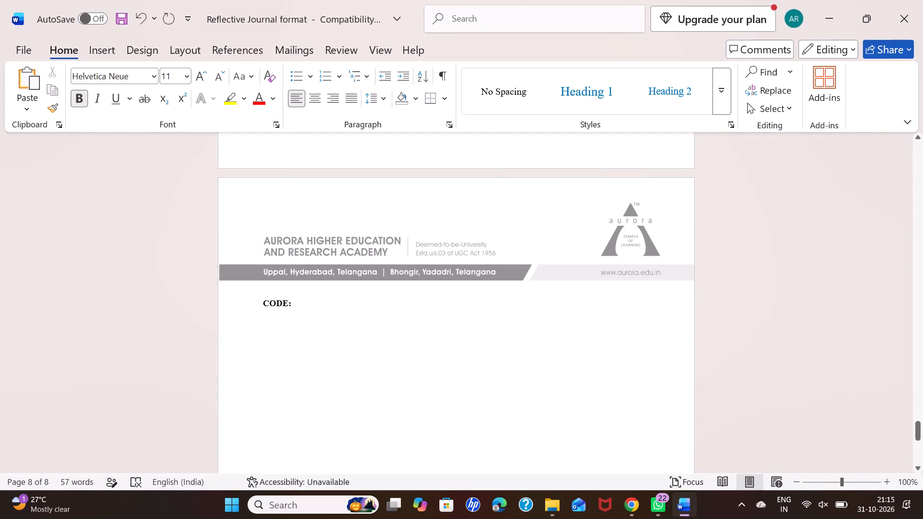
key("ctrl+v")
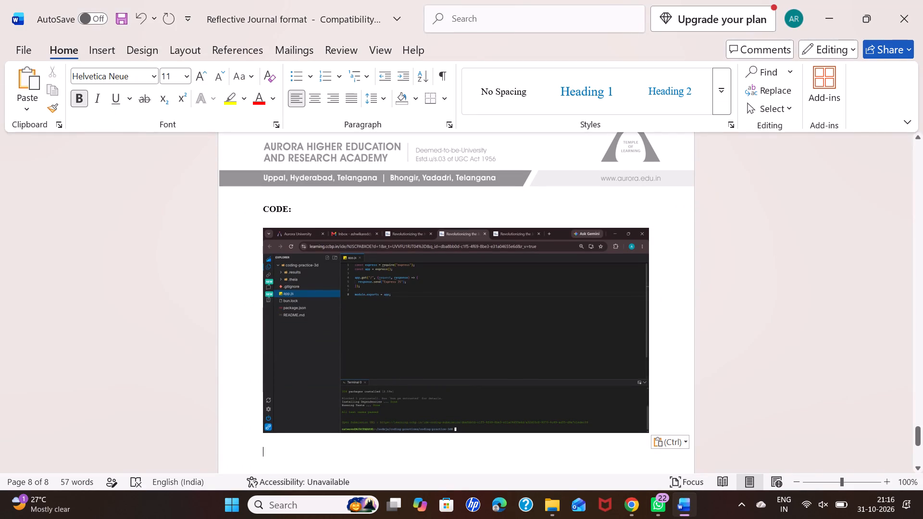
Add the heading "TEST CASES:" below the Get a String code image, followed by a new line.
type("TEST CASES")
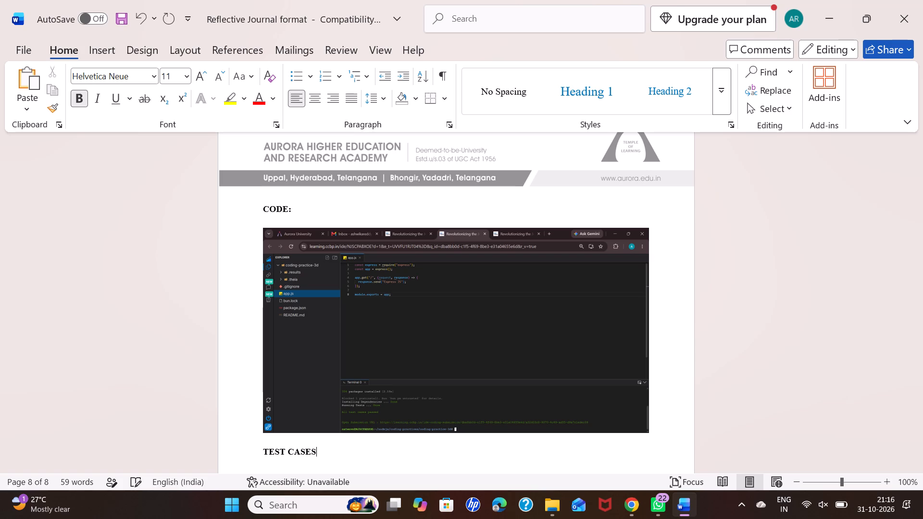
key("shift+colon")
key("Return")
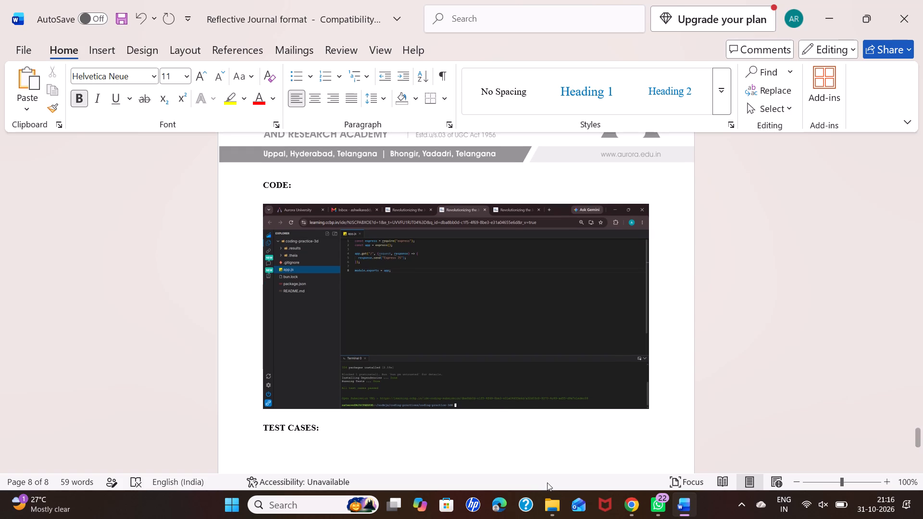
left_click(558, 504)
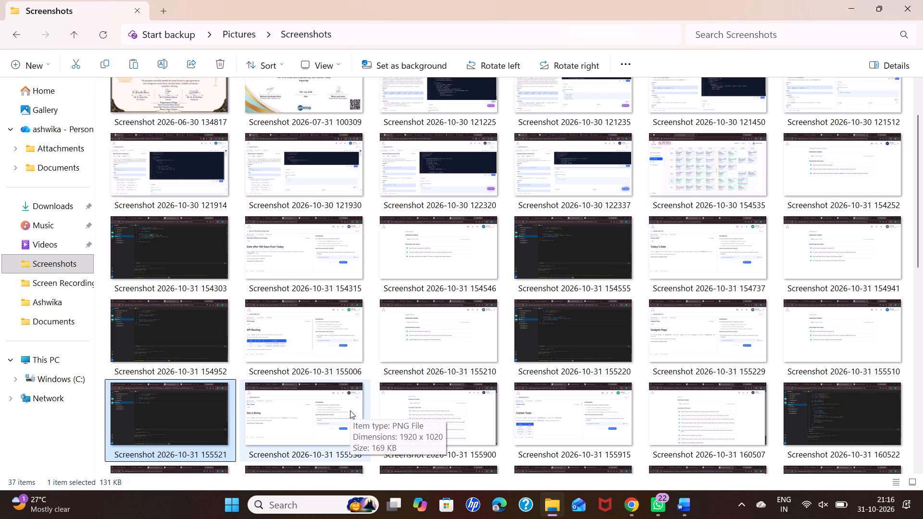
double_click(824, 343)
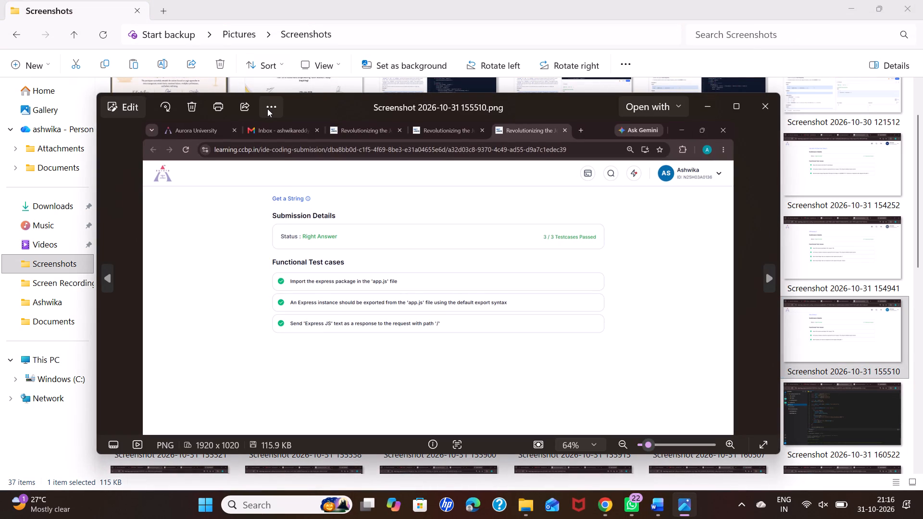
left_click(267, 109)
left_click(208, 152)
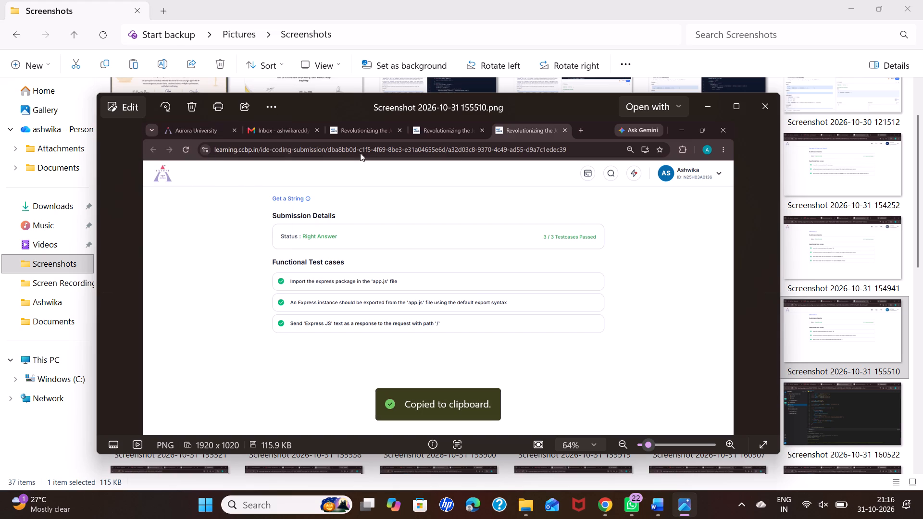
left_click(770, 101)
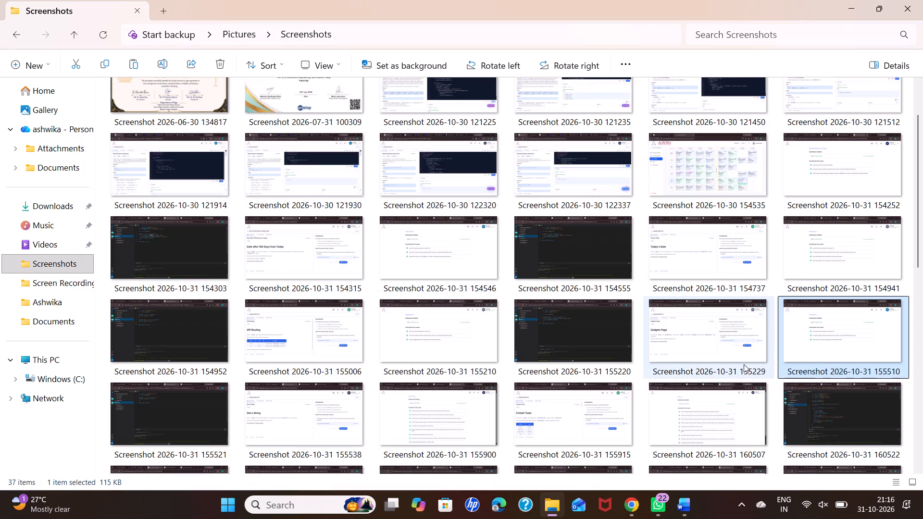
left_click(692, 515)
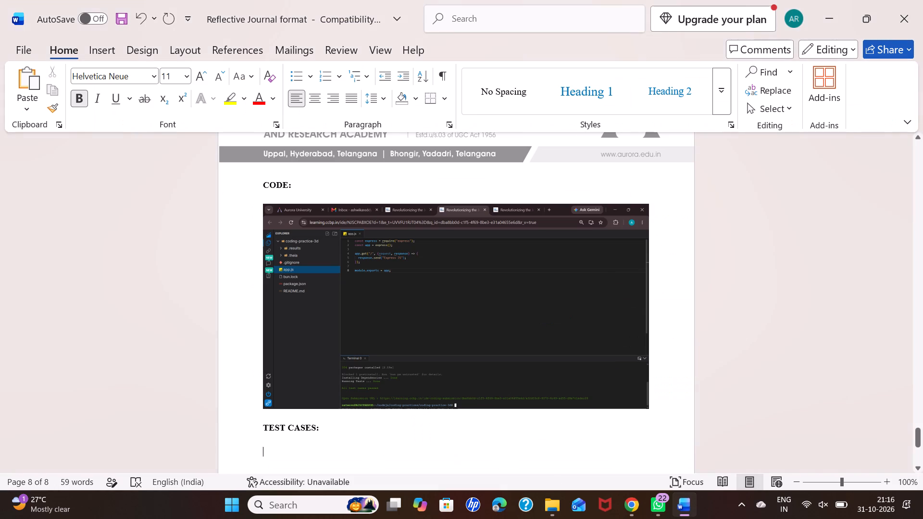
key("ctrl+v")
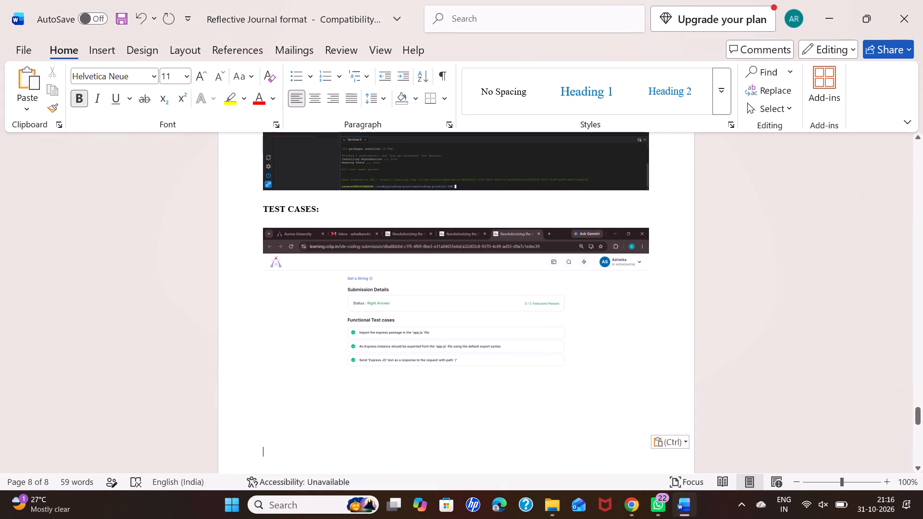
Insert a blank line between the "TEST CASES:" heading and the Get a String test-case image.
left_click(336, 211)
key("Return")
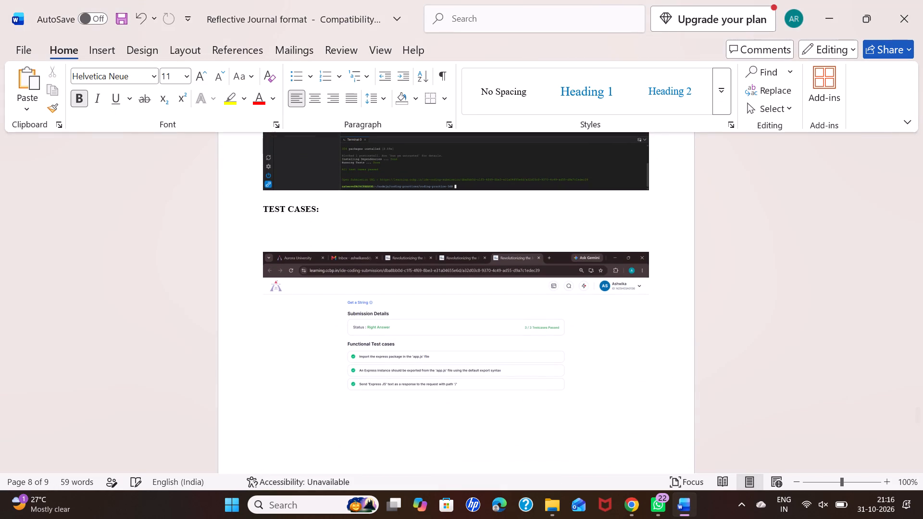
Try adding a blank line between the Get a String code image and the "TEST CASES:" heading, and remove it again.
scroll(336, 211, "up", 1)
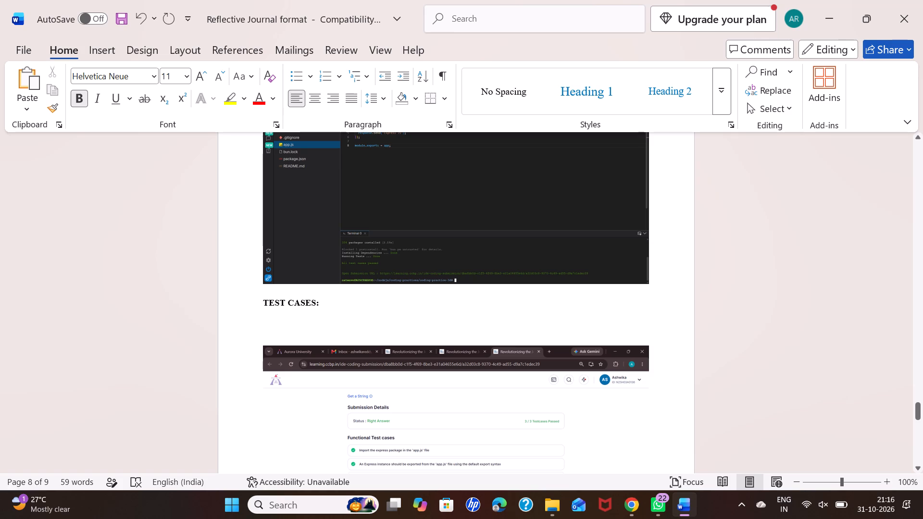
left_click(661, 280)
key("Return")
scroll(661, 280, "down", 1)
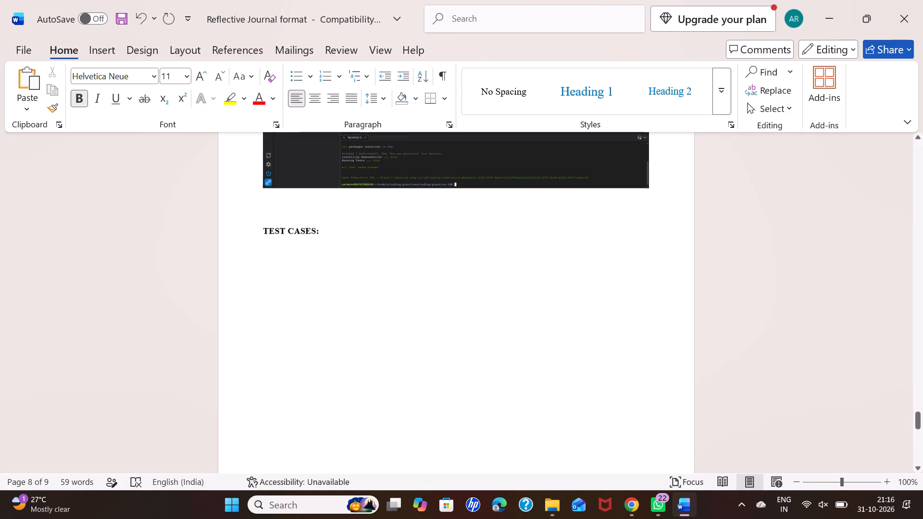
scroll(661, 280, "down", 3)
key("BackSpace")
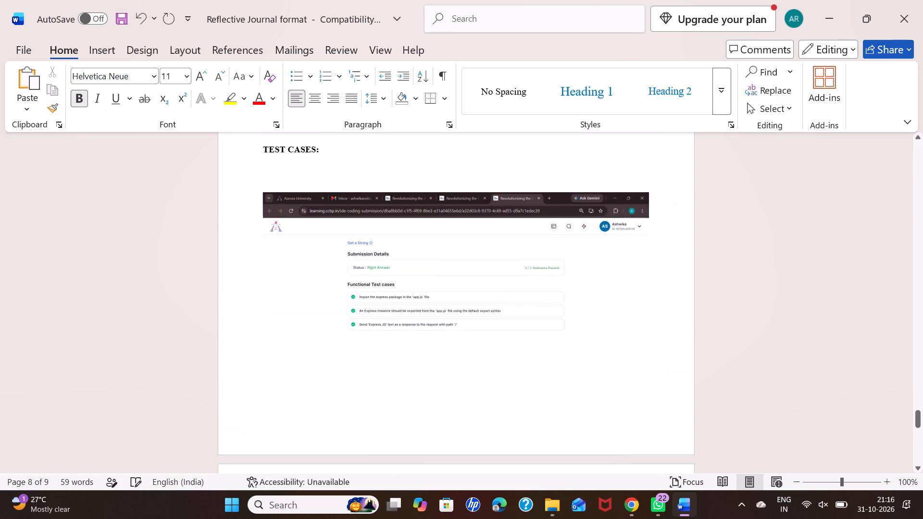
Fill in the student's full name in the Student Name cell of the details table on the first page.
scroll(661, 280, "up", 1)
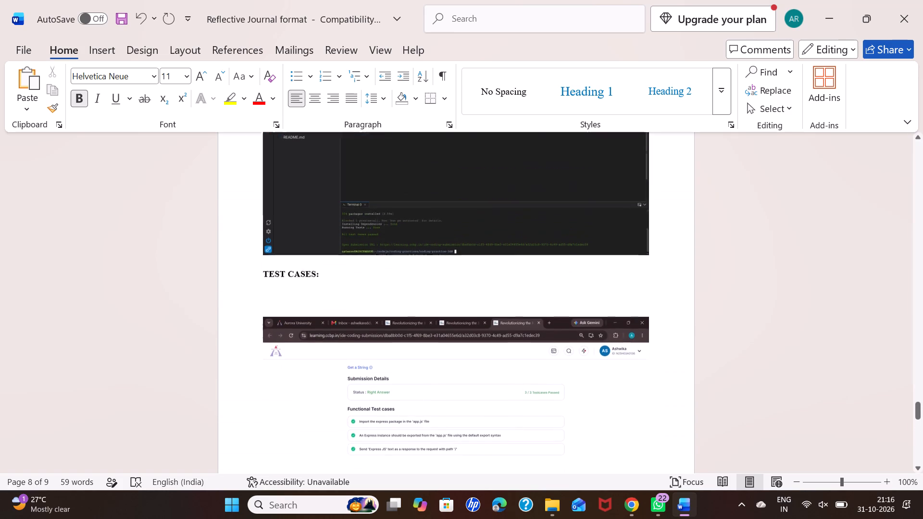
scroll(661, 280, "up", 1)
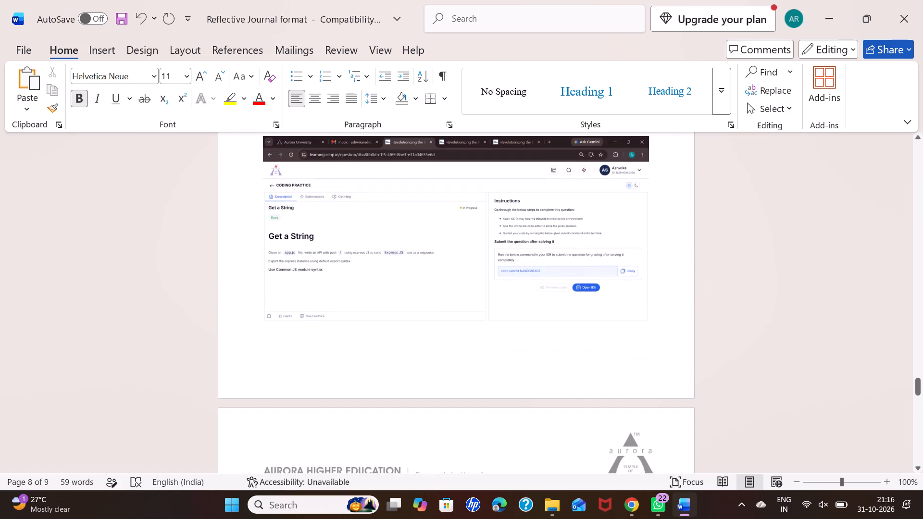
scroll(661, 280, "up", 2)
scroll(661, 280, "right", 2)
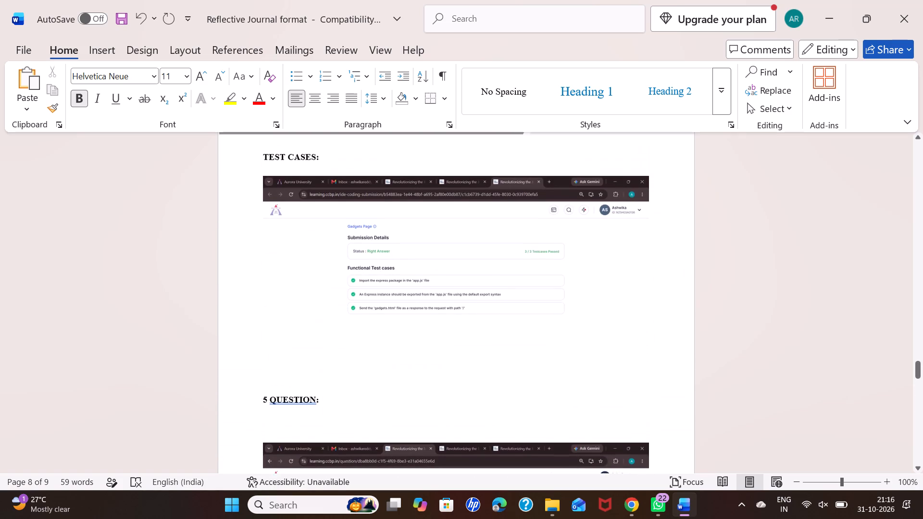
scroll(661, 280, "right", 1)
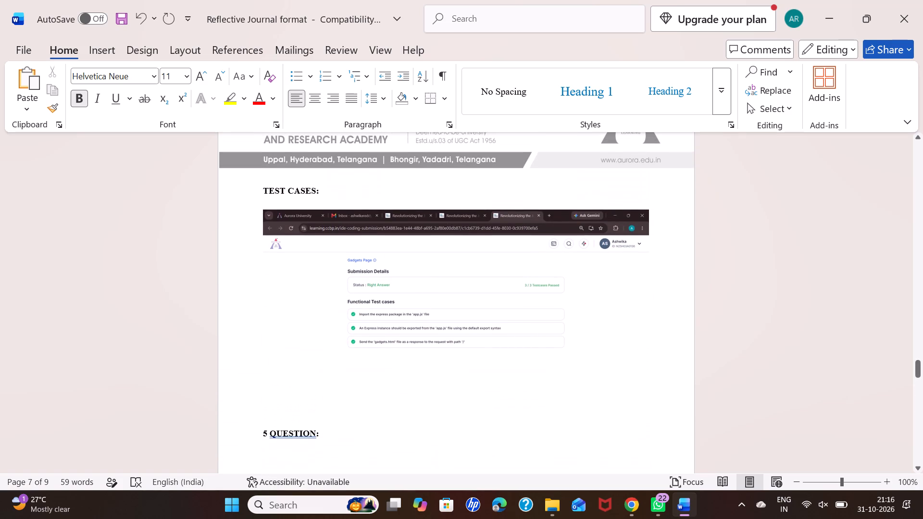
scroll(661, 280, "right", 2)
scroll(661, 280, "up", 1)
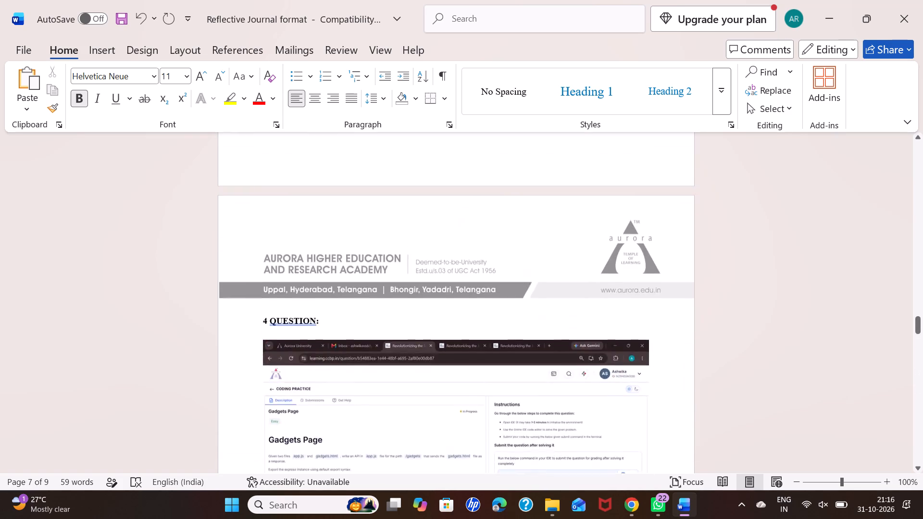
scroll(661, 280, "up", 5)
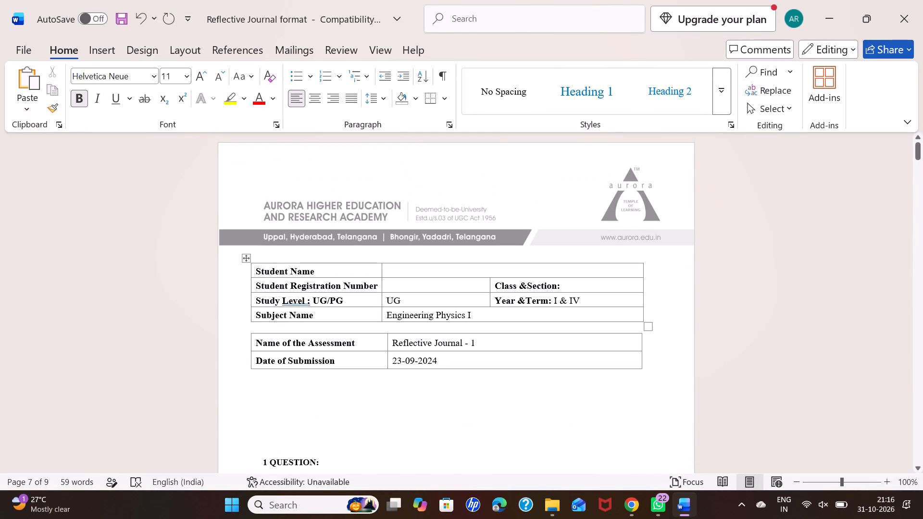
left_click(532, 273)
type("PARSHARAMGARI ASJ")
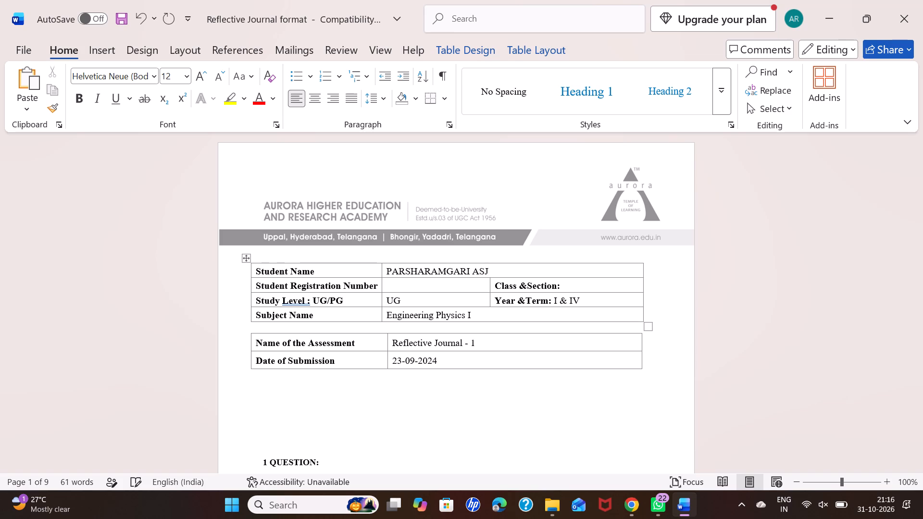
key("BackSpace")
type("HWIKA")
Enter the student's registration number in its cell and add "AIML-2D" after the Class & Section label.
left_click(412, 289)
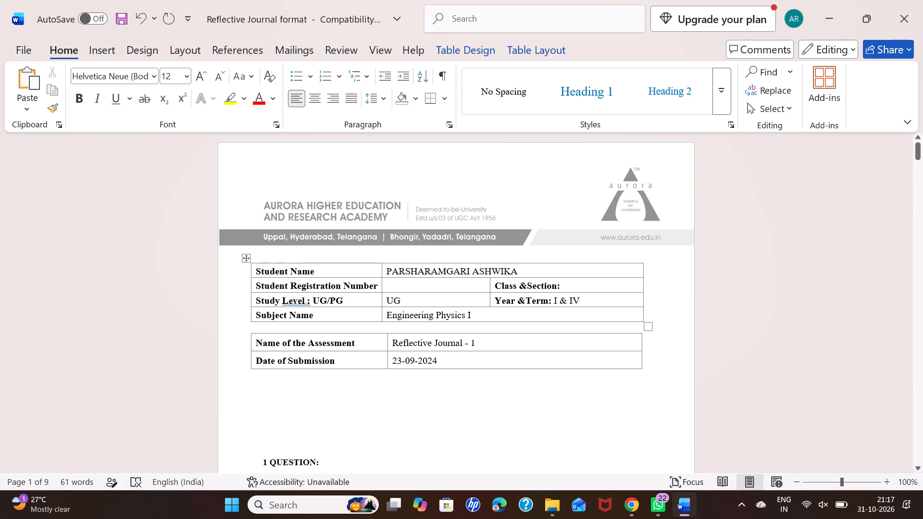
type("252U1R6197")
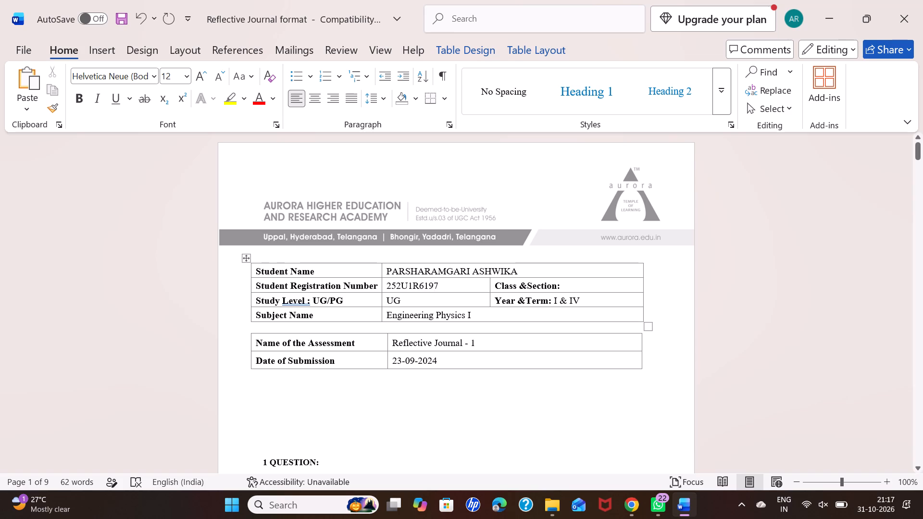
left_click(570, 286)
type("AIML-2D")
Change the Year & Term entry in the student details table to "II & II".
left_click(583, 302)
key("BackSpace")
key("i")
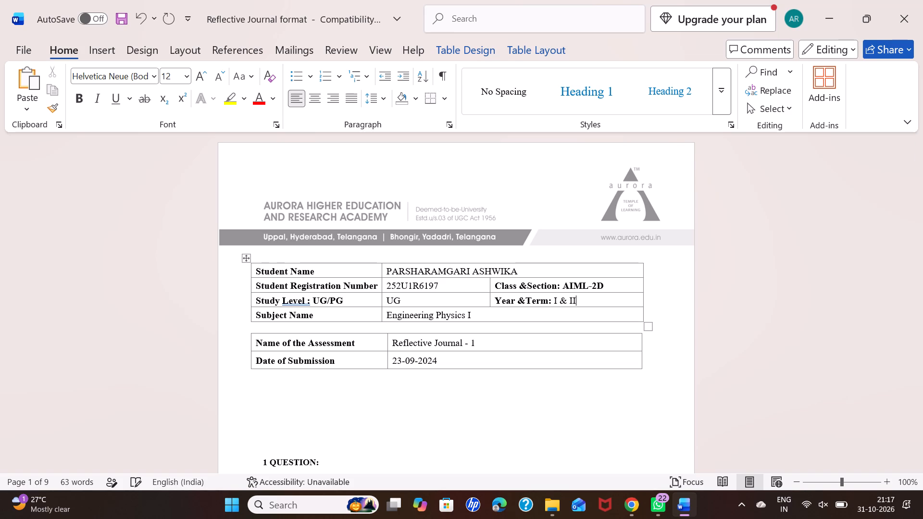
key("Left")
key("Left")
key("Left")
key("Left")
key("Left")
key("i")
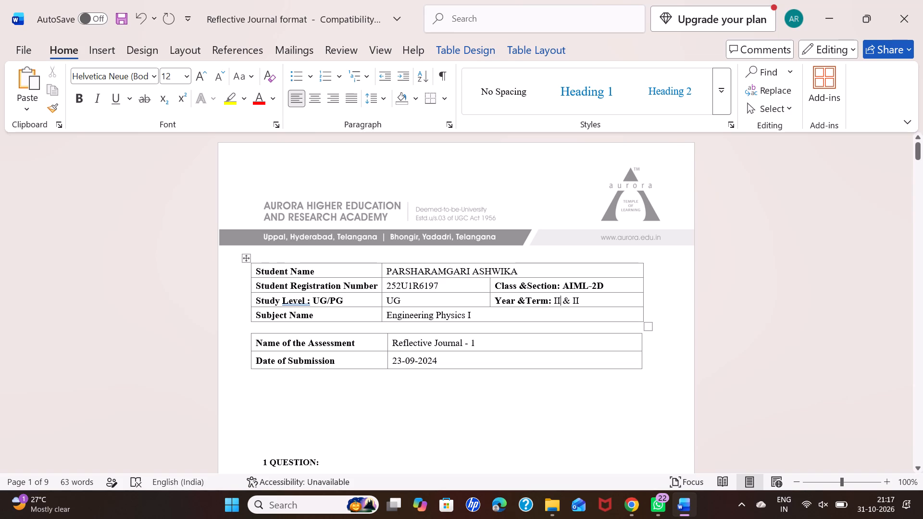
Clear the existing subject from the Subject Name cell of the student details table.
left_click_drag(474, 313, 415, 314)
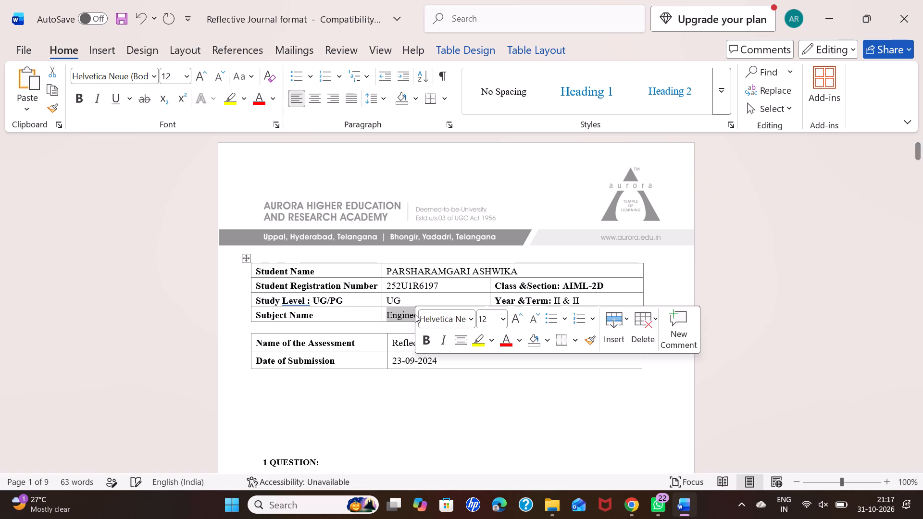
key("BackSpace")
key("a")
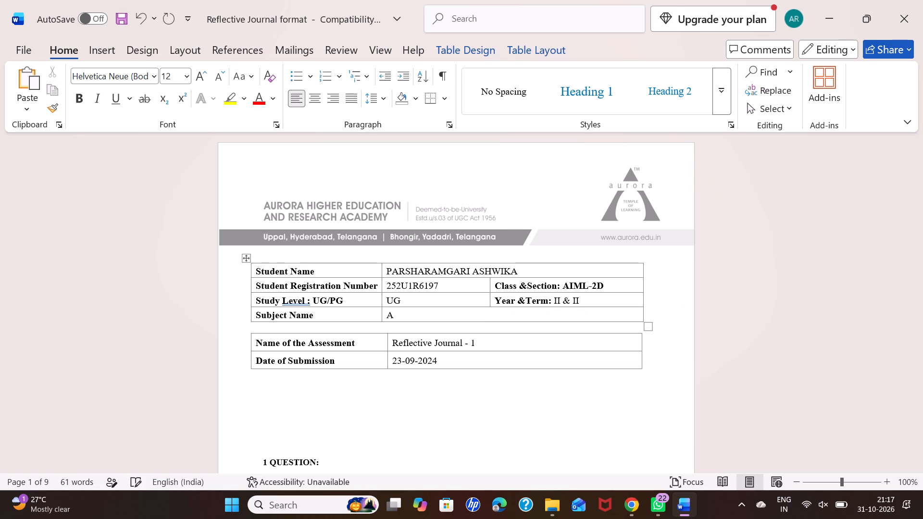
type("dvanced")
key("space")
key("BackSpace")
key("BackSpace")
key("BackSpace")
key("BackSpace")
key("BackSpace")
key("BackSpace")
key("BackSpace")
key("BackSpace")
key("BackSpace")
Enter "Backend development fundamentals" in the empty Subject Name cell of the student details table.
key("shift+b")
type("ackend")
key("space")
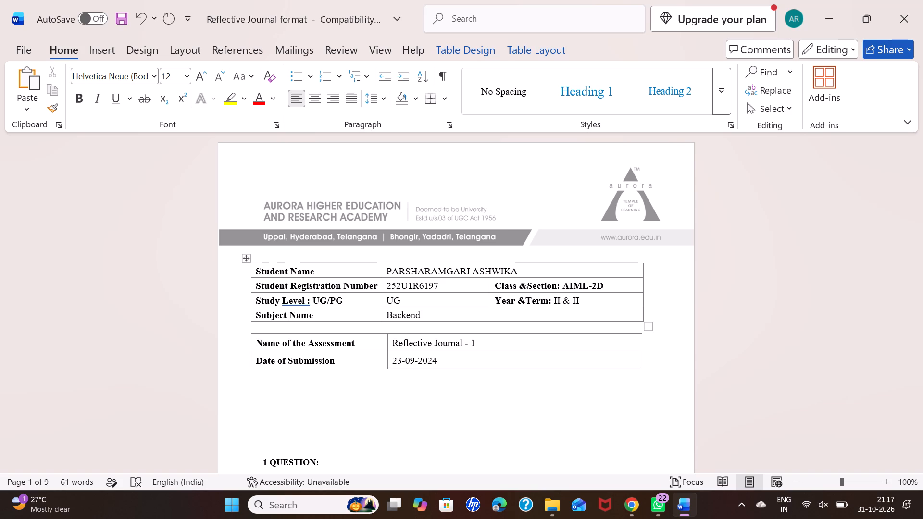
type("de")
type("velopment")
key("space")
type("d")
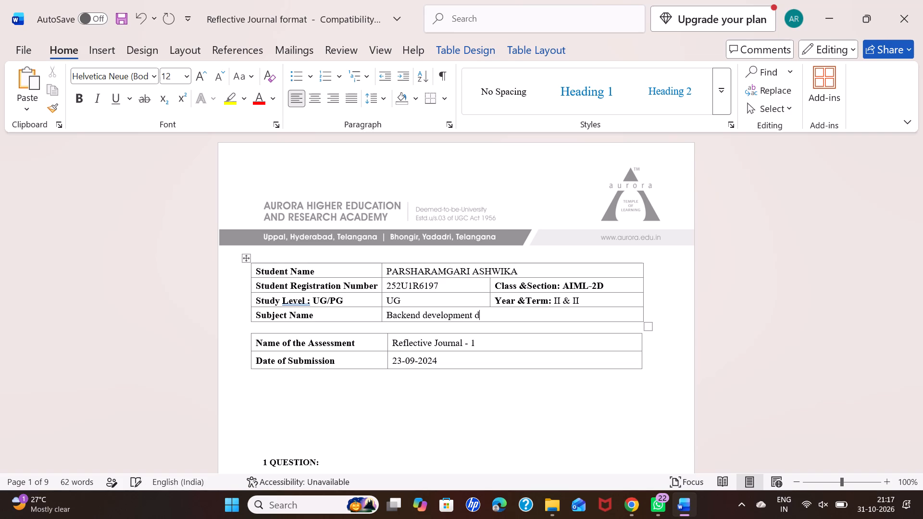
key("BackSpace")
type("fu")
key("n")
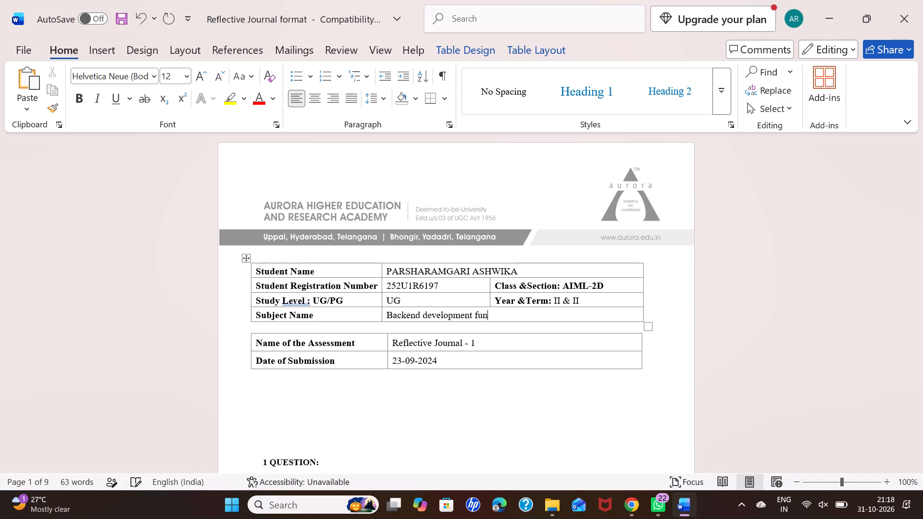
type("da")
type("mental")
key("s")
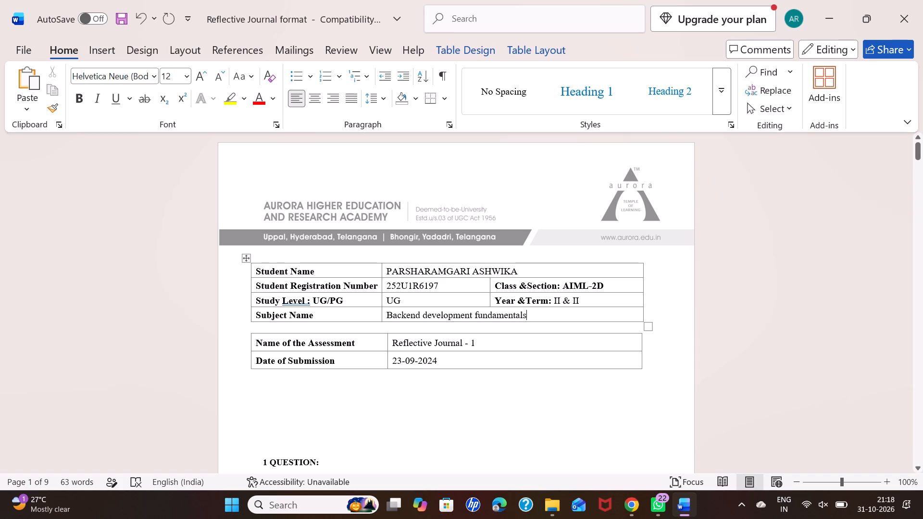
Replace the Name of the Assessment entry in the second cover table with "Lab report - 1".
left_click(484, 343)
key("BackSpace")
key("BackSpace")
key("BackSpace")
key("BackSpace")
key("BackSpace")
key("BackSpace")
key("BackSpace")
key("BackSpace")
key("BackSpace")
key("BackSpace")
key("BackSpace")
key("BackSpace")
key("BackSpace")
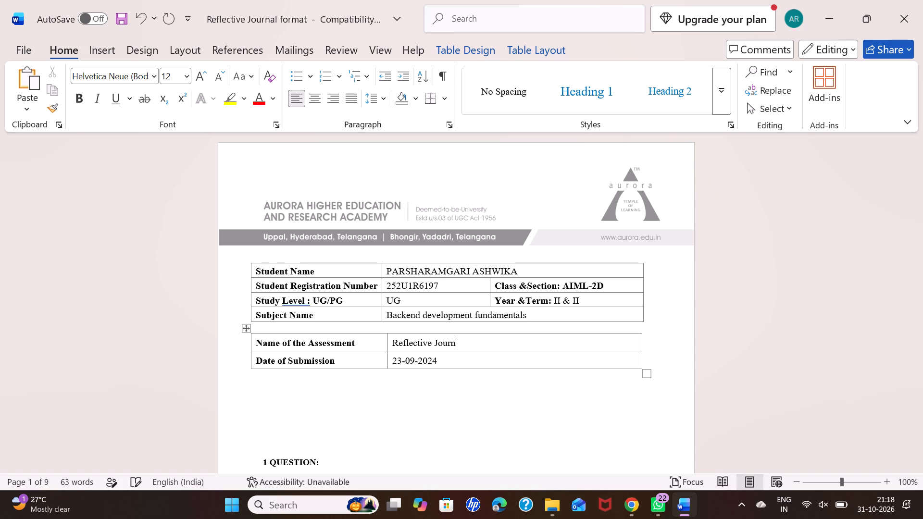
key("BackSpace")
key("BackSpace")
key("BackSpace")
key("BackSpace")
key("BackSpace")
key("BackSpace")
key("BackSpace")
key("BackSpace")
key("BackSpace")
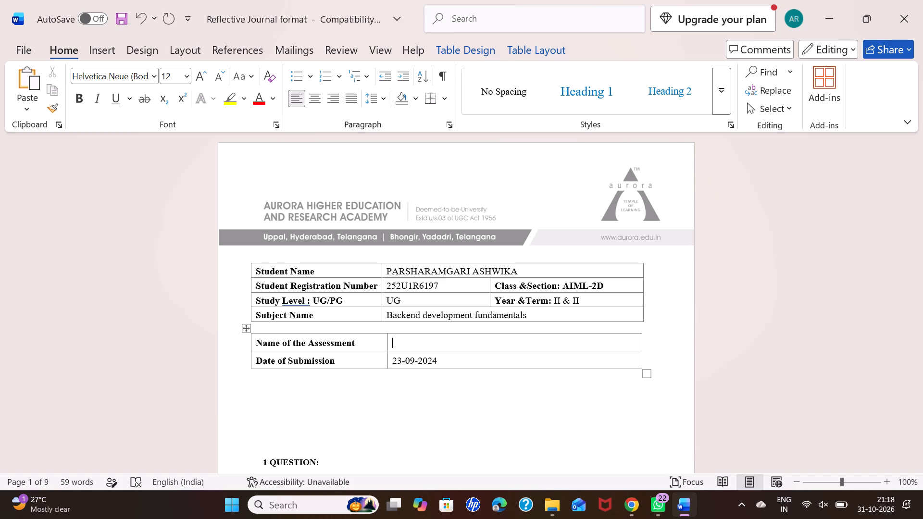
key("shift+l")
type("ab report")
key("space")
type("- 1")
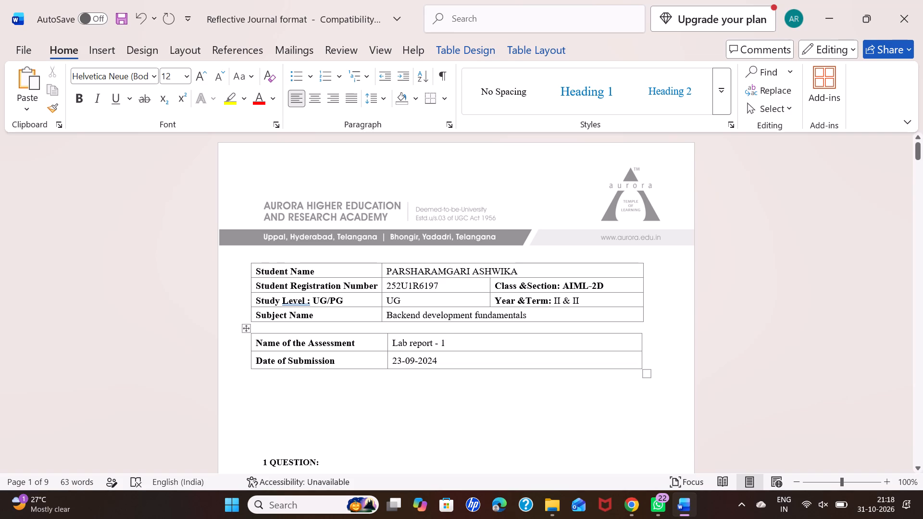
Change the Date of Submission in the assessment table to 01-10-2026.
left_click(457, 363)
key("BackSpace")
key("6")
key("Left")
key("Left")
key("Left")
key("Left")
key("Left")
key("BackSpace")
key("BackSpace")
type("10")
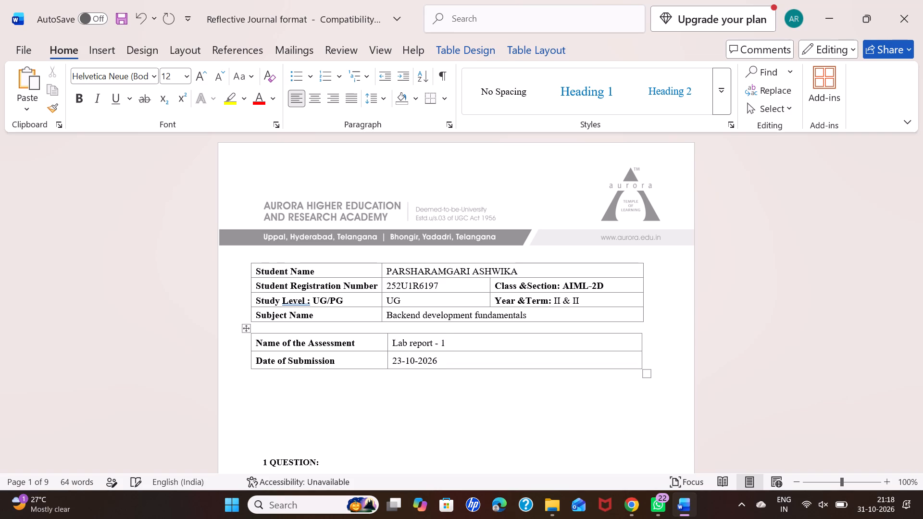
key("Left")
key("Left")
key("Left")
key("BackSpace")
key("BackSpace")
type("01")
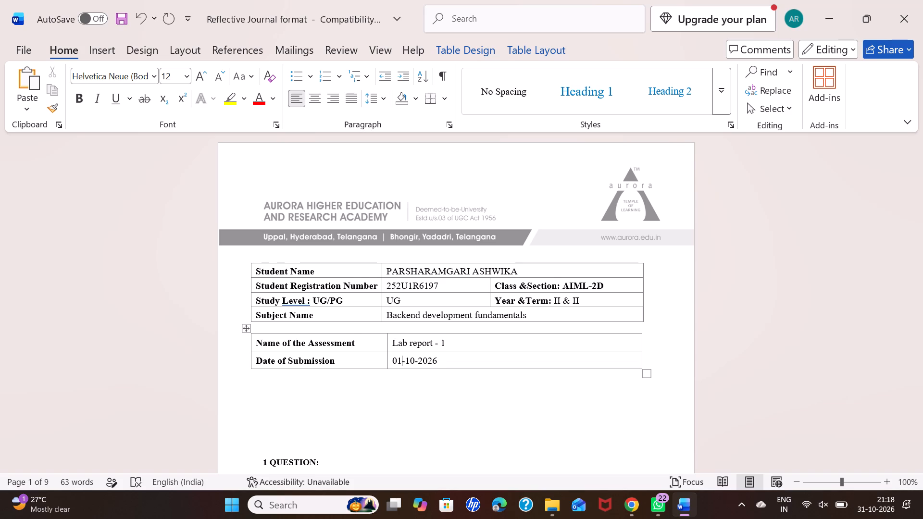
Review the document from the cover tables through the question, code and test-case pages to the end.
scroll(457, 363, "down", 1)
scroll(457, 363, "right", 1)
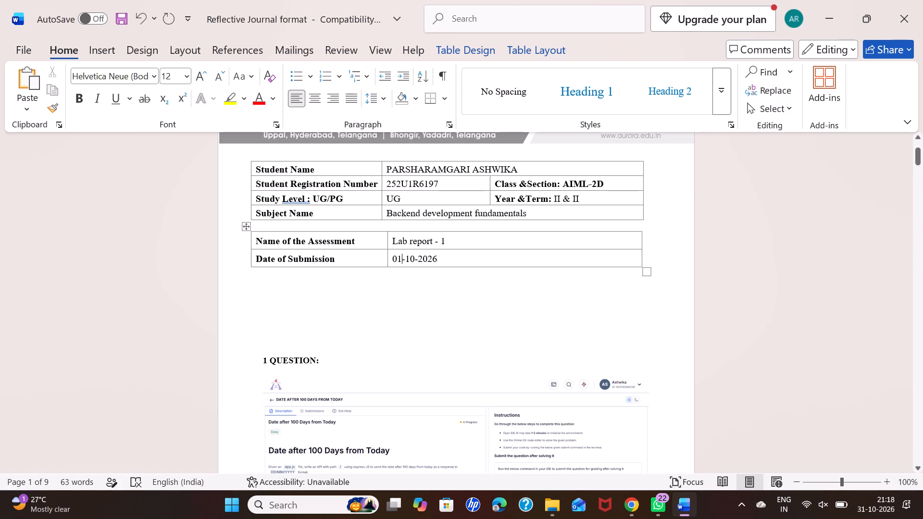
scroll(457, 363, "right", 1)
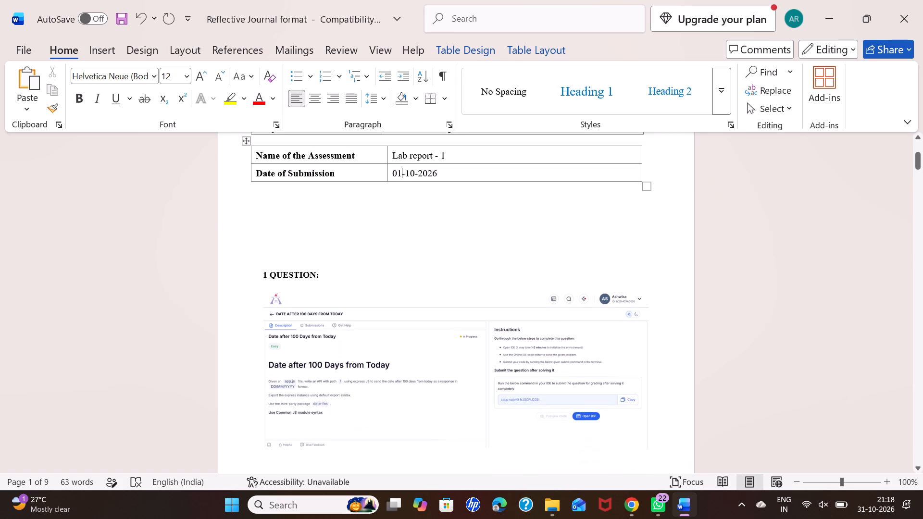
scroll(457, 363, "right", 2)
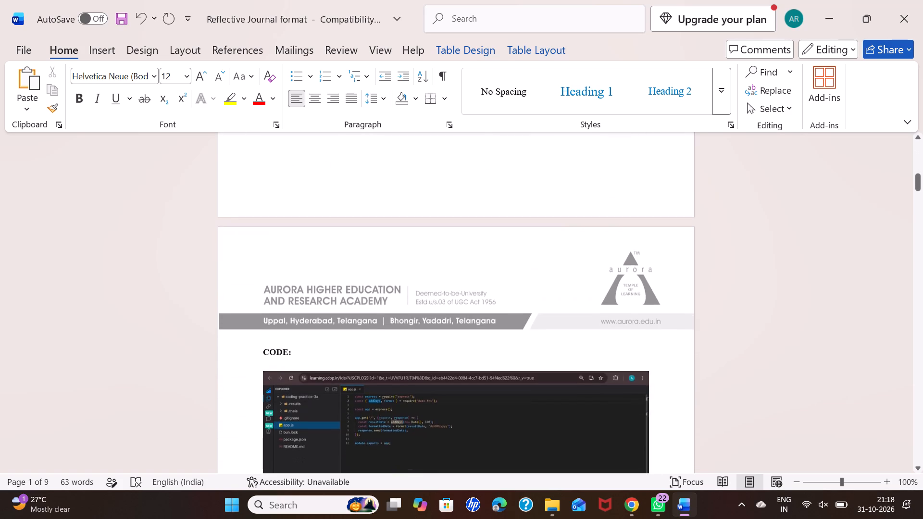
scroll(457, 363, "right", 3)
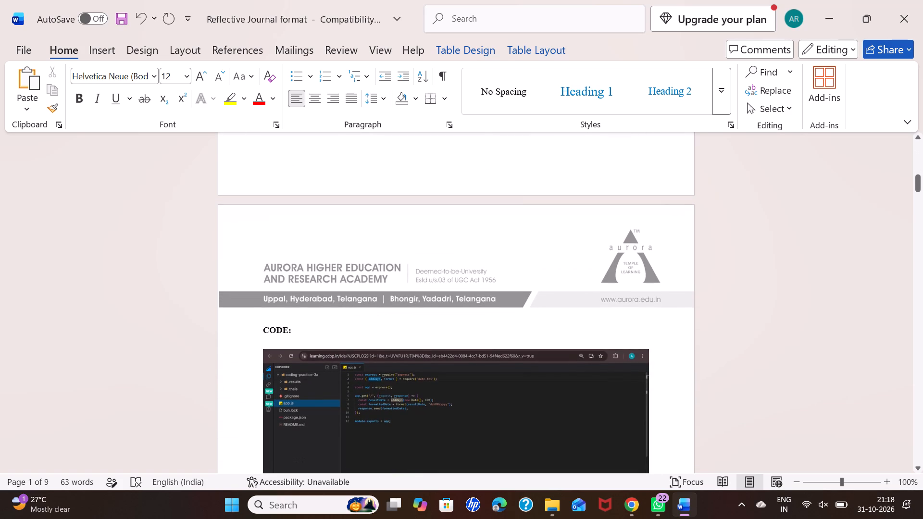
scroll(457, 363, "right", 2)
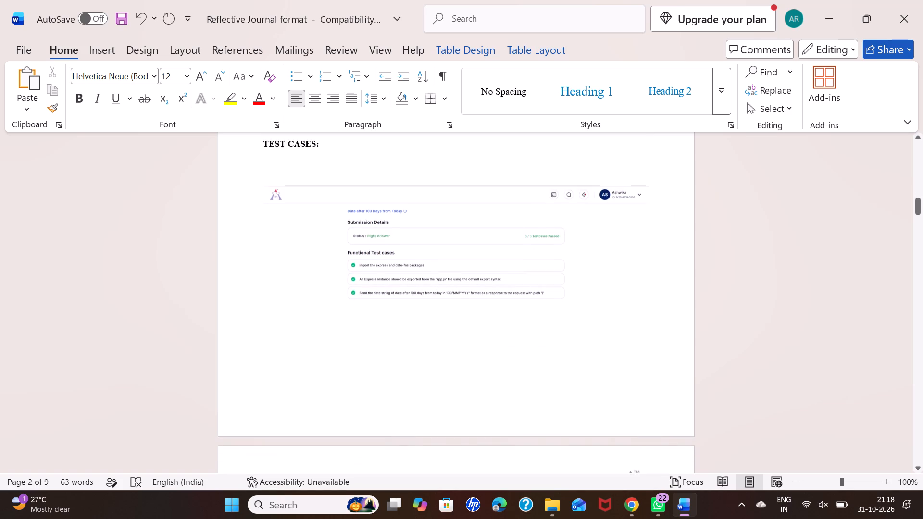
scroll(457, 363, "right", 1)
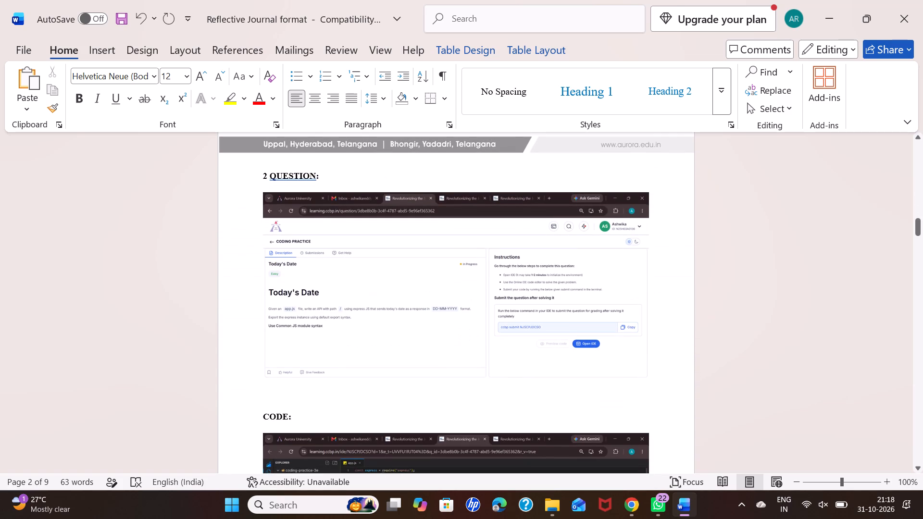
scroll(457, 363, "right", 1)
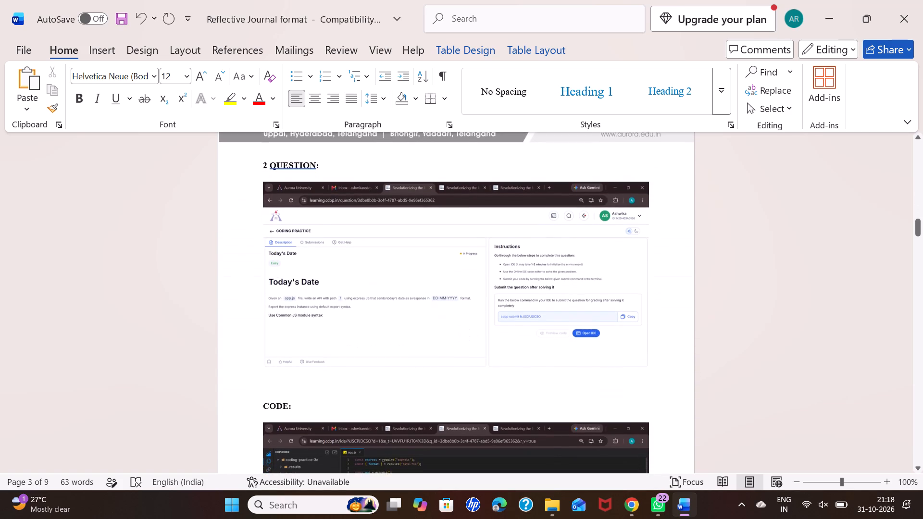
scroll(457, 363, "right", 2)
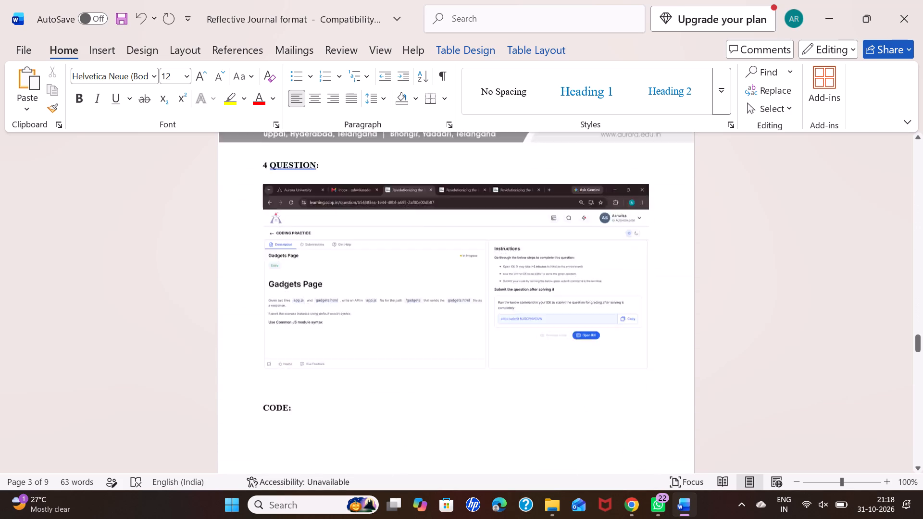
scroll(457, 363, "right", 1)
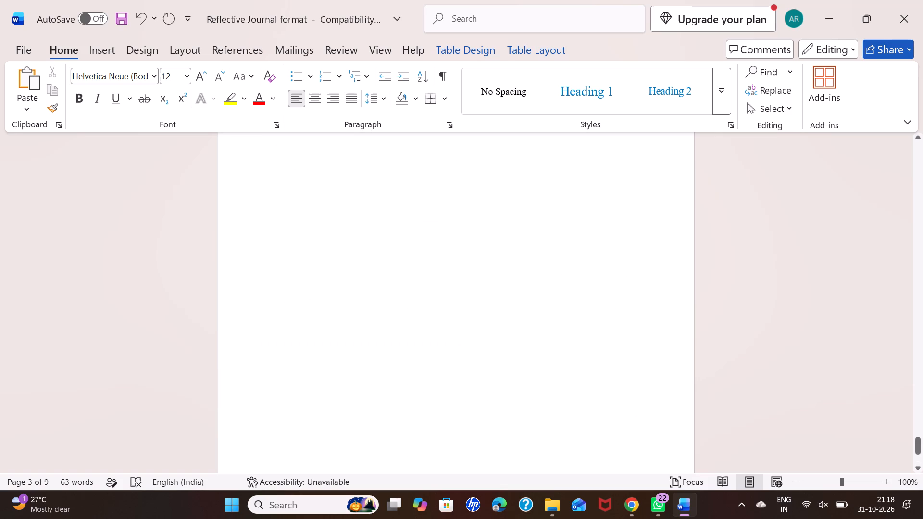
scroll(457, 363, "right", 4)
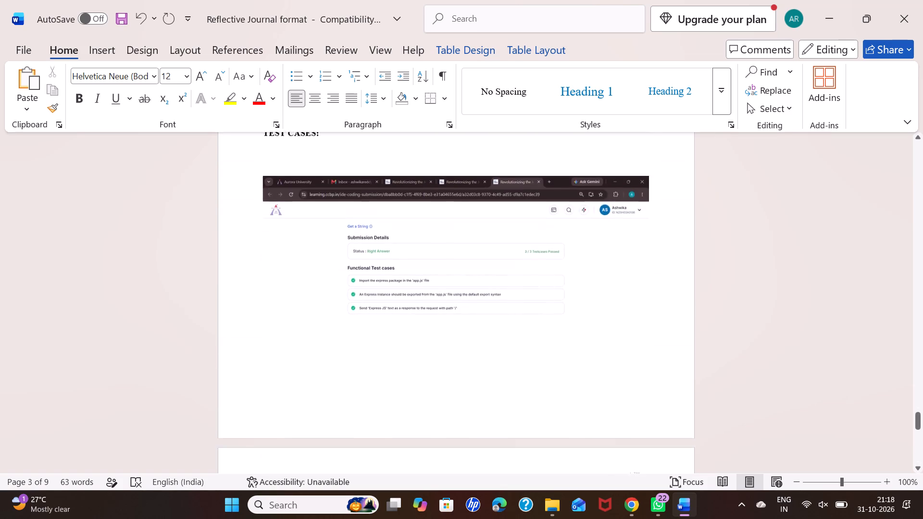
Delete the empty paragraphs on the blank last page of the report.
scroll(457, 363, "right", 1)
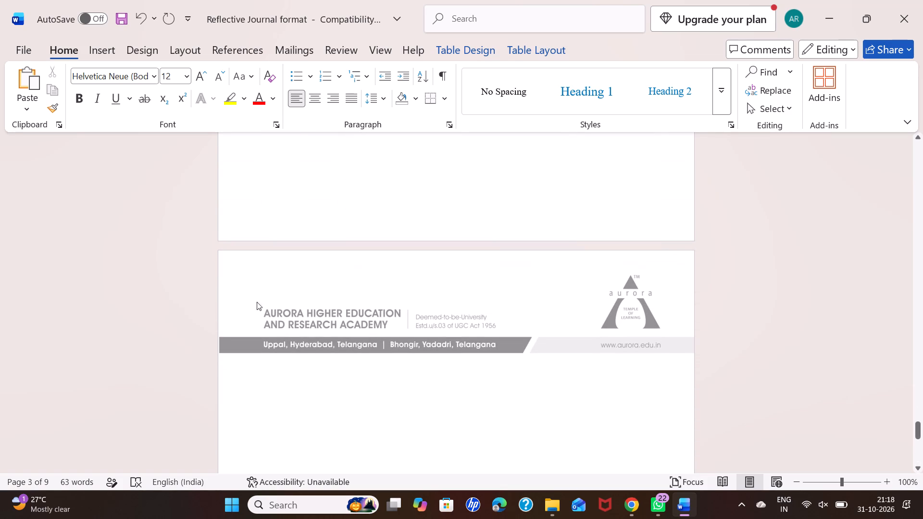
left_click_drag(220, 254, 433, 435)
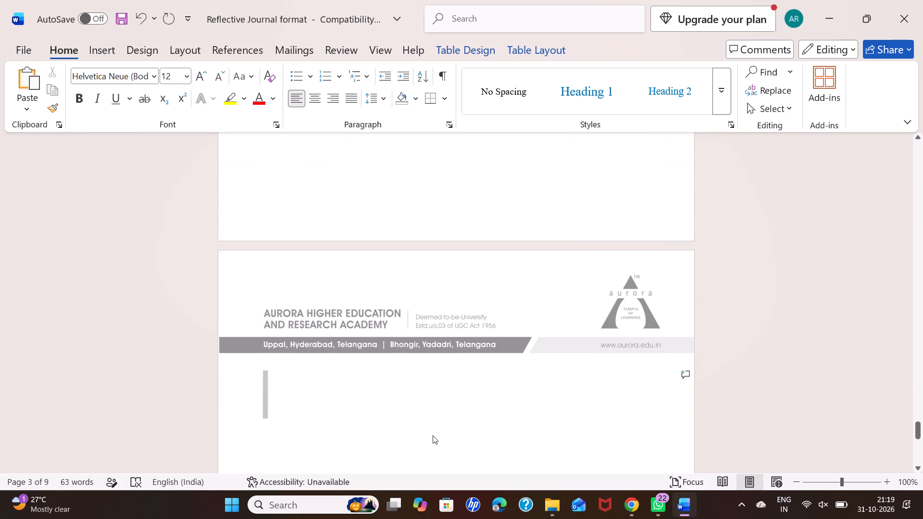
left_click_drag(433, 435, 442, 475)
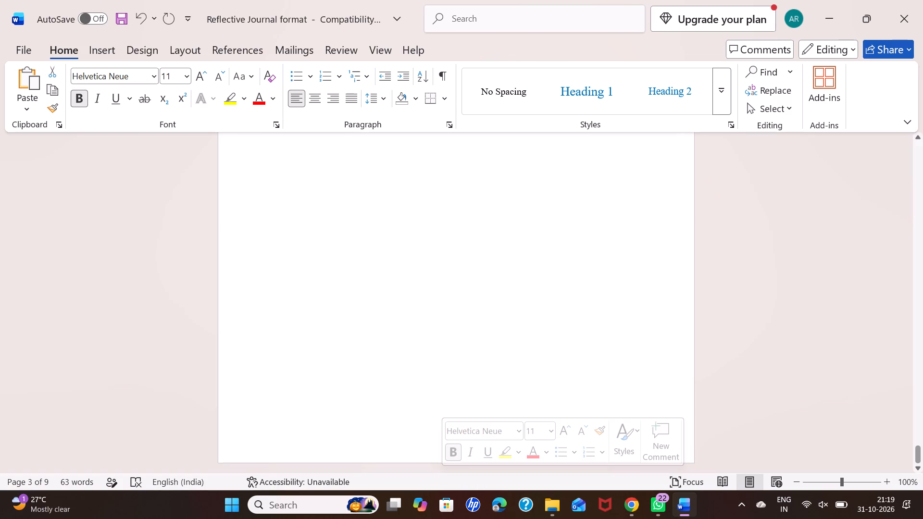
scroll(346, 325, "up", 1)
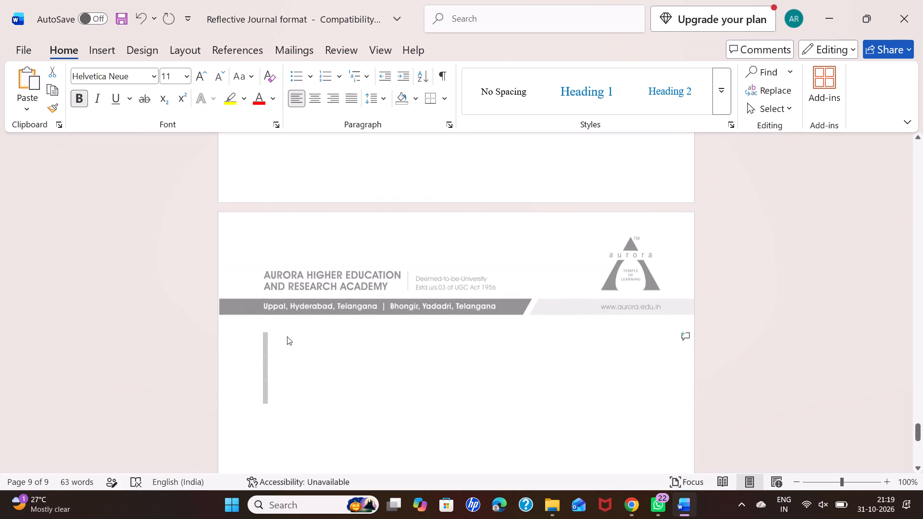
left_click(287, 336)
left_click_drag(228, 213, 440, 496)
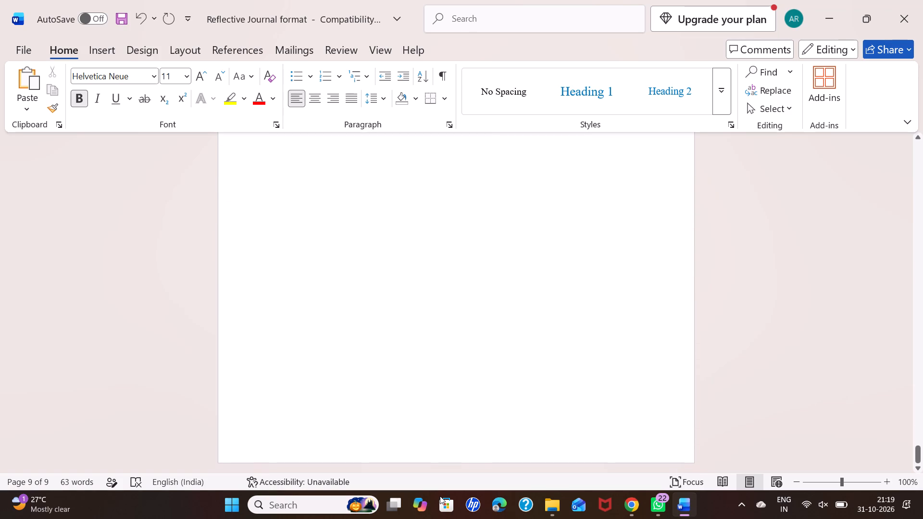
left_click_drag(440, 496, 706, 450)
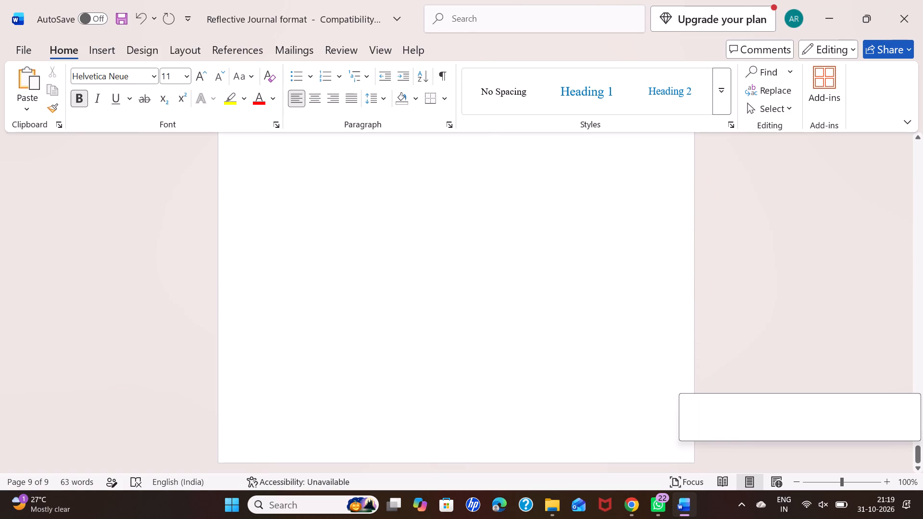
key("BackSpace")
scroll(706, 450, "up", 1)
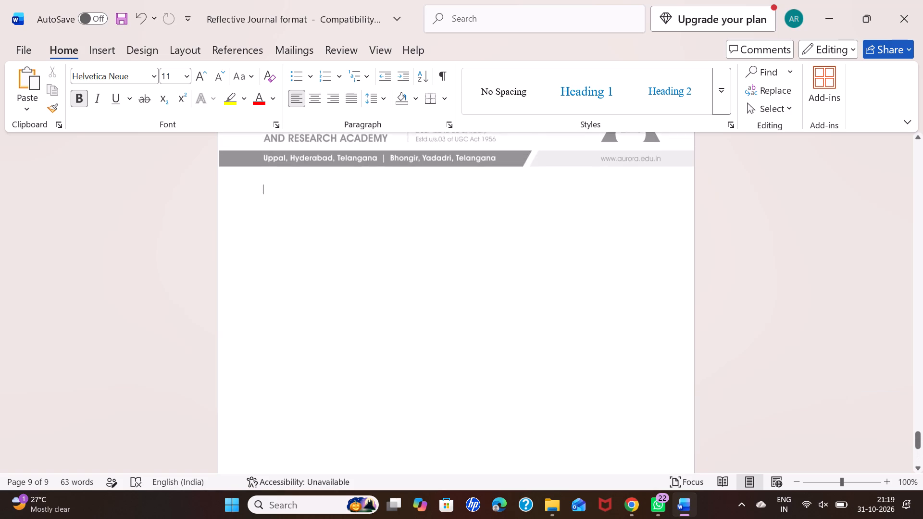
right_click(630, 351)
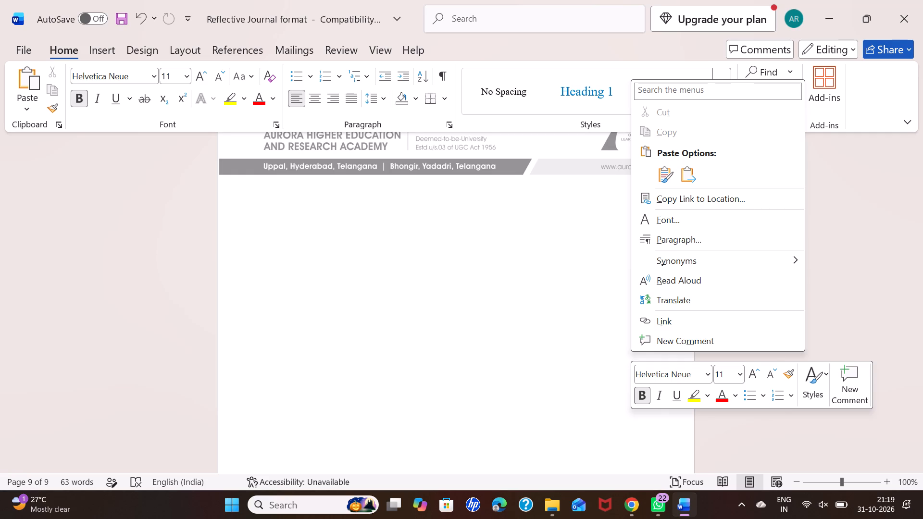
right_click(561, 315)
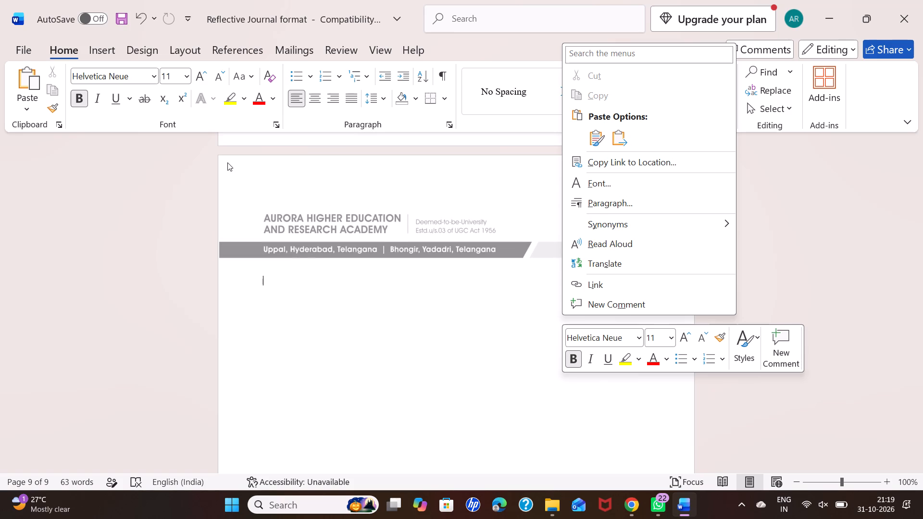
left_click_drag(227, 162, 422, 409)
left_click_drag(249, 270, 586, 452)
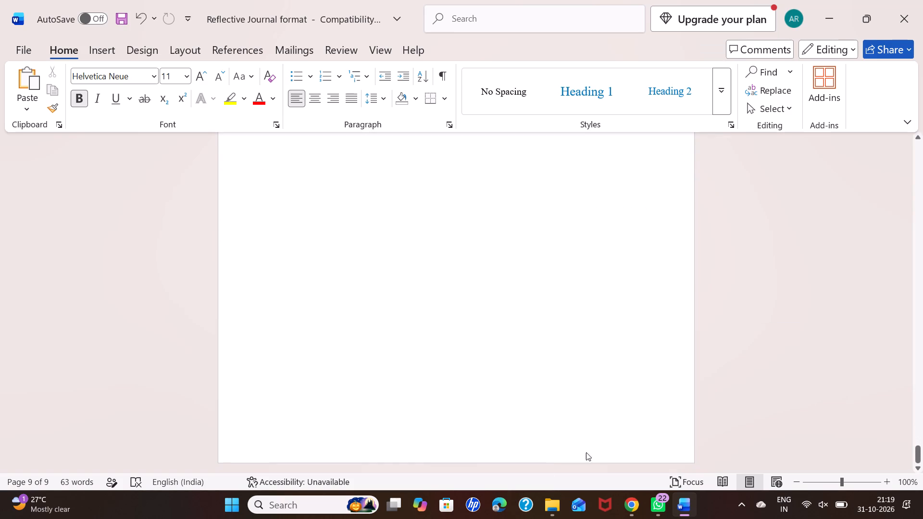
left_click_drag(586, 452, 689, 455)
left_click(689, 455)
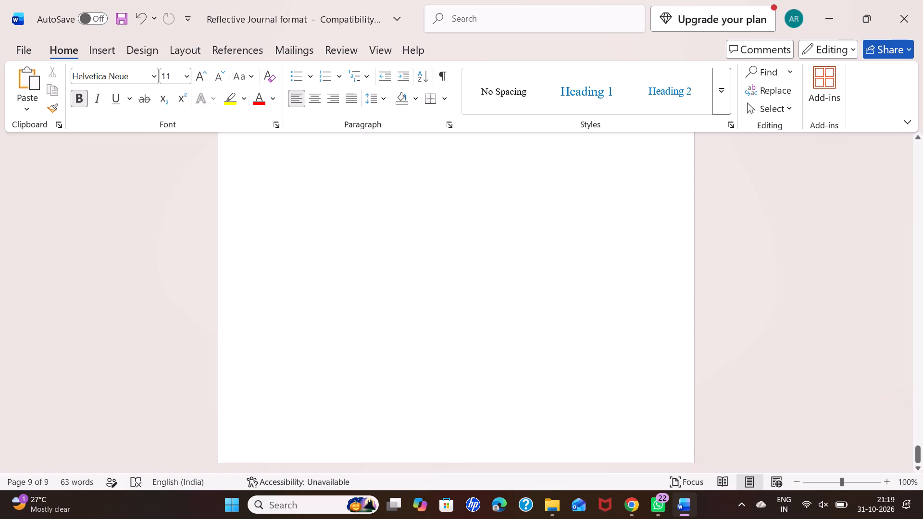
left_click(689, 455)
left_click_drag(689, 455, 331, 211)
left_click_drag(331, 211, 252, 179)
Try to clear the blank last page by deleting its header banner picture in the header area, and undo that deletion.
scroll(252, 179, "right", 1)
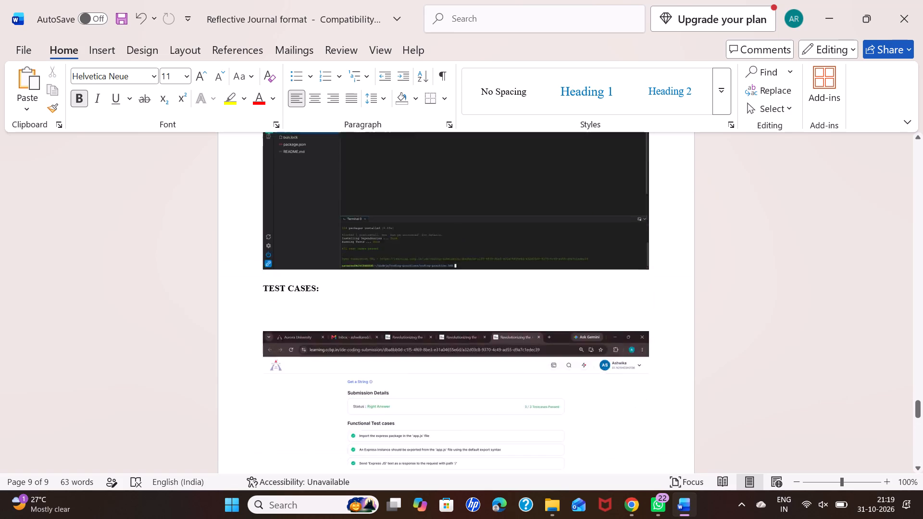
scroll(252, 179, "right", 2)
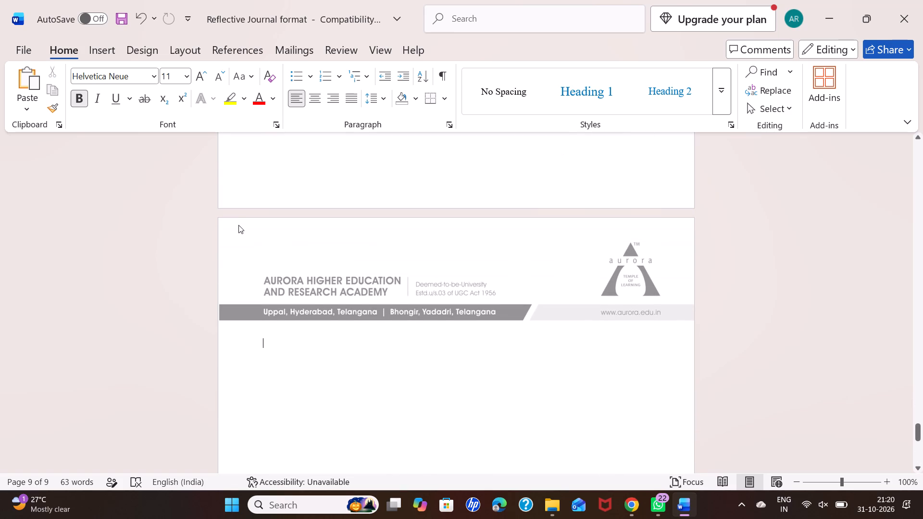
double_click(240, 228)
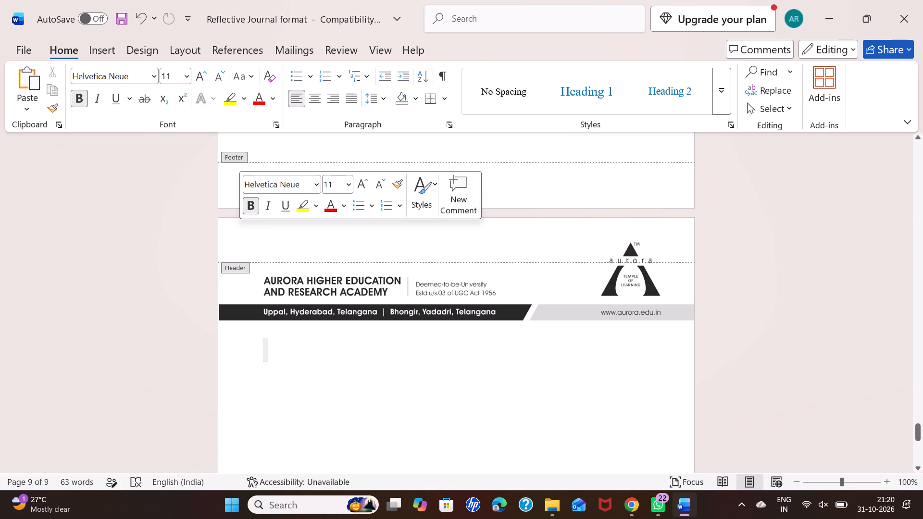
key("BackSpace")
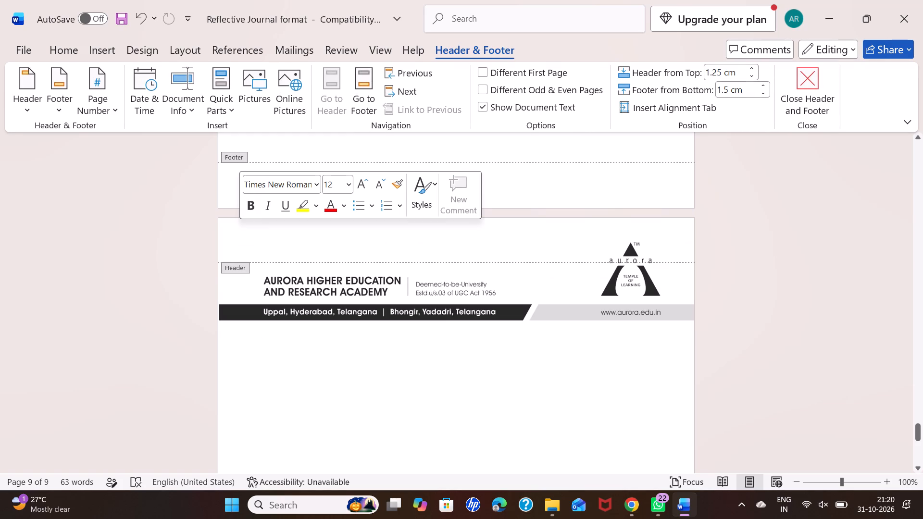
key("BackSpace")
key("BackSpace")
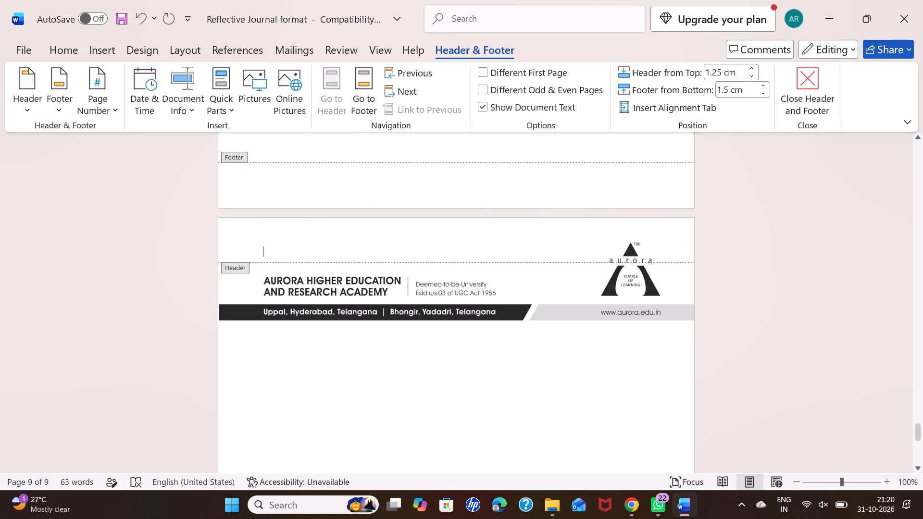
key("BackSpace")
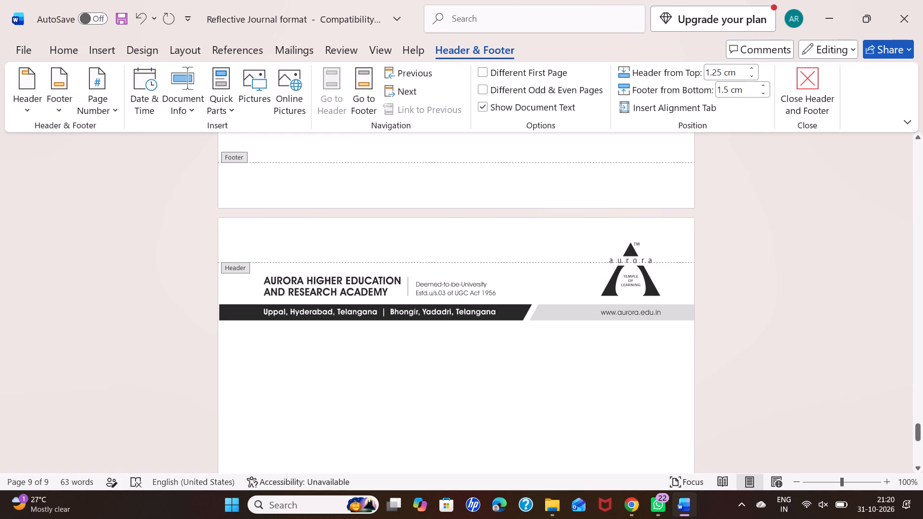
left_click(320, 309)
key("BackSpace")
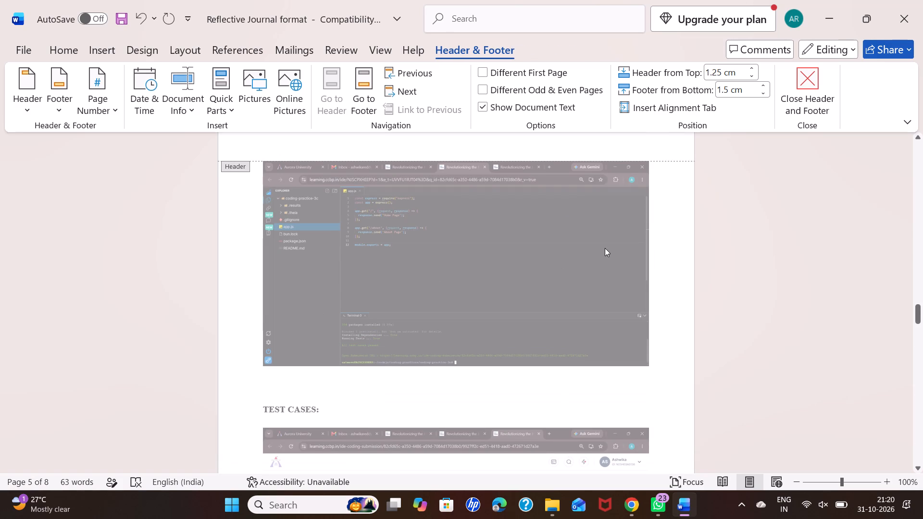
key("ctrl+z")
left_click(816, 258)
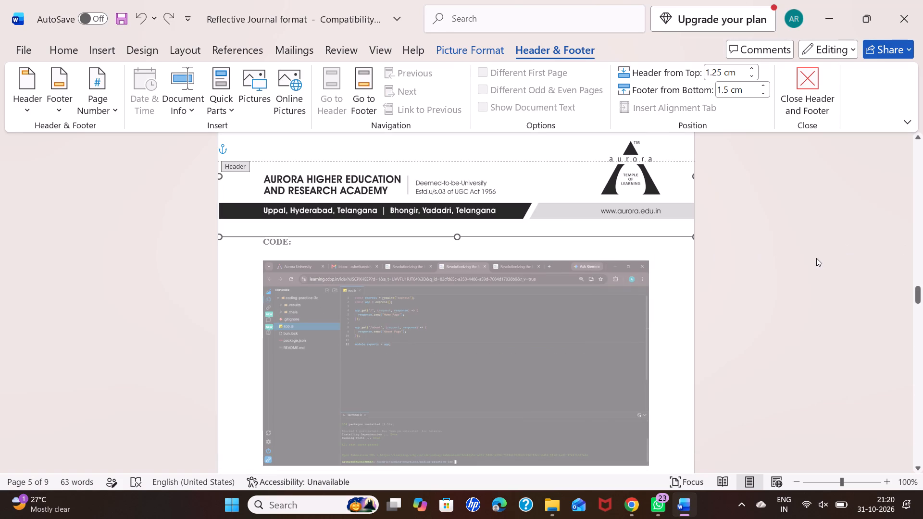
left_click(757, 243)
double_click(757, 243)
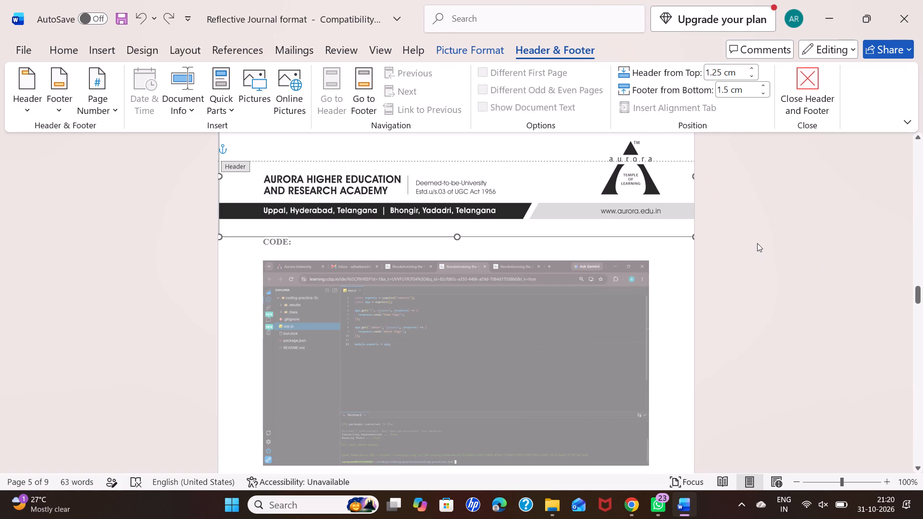
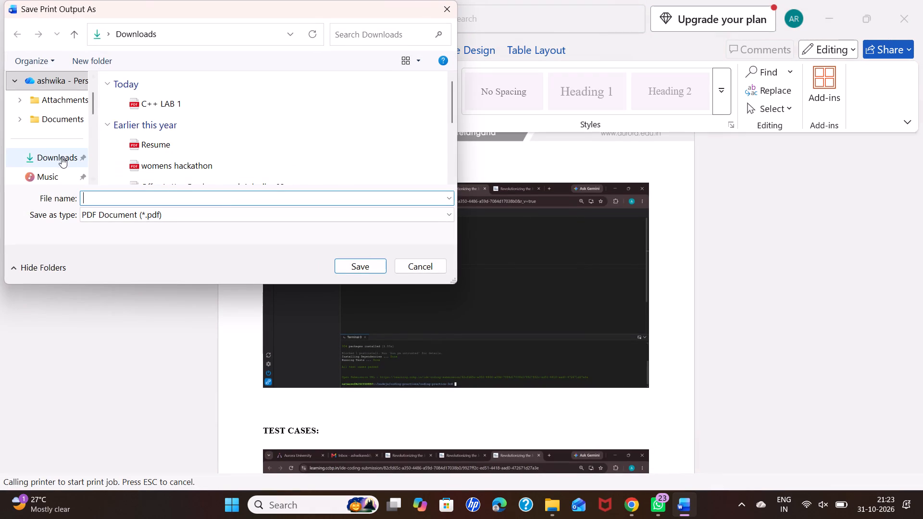
Save the report's print output as a PDF document named "Backend lab 1" in the Downloads folder.
left_click(61, 157)
left_click(98, 199)
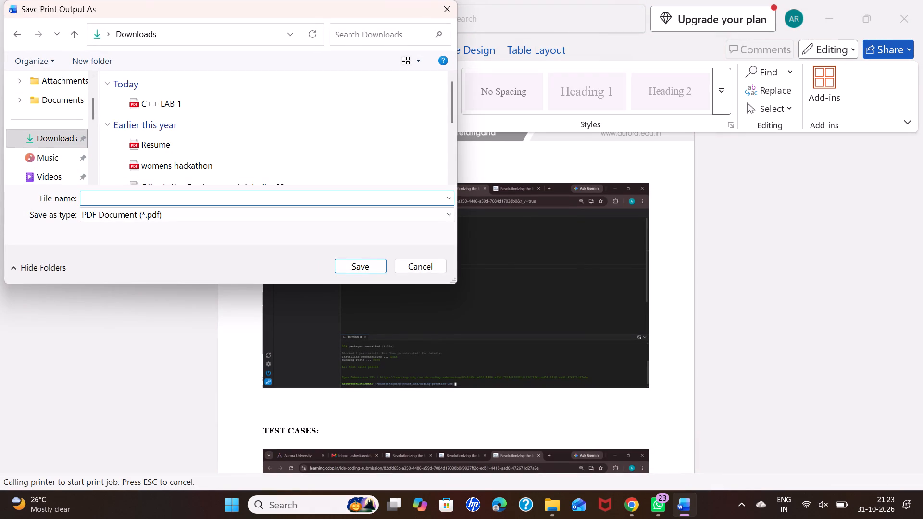
key("shift+b")
key("a")
type("ckend")
key("space")
type("la")
type("b 1")
left_click(357, 263)
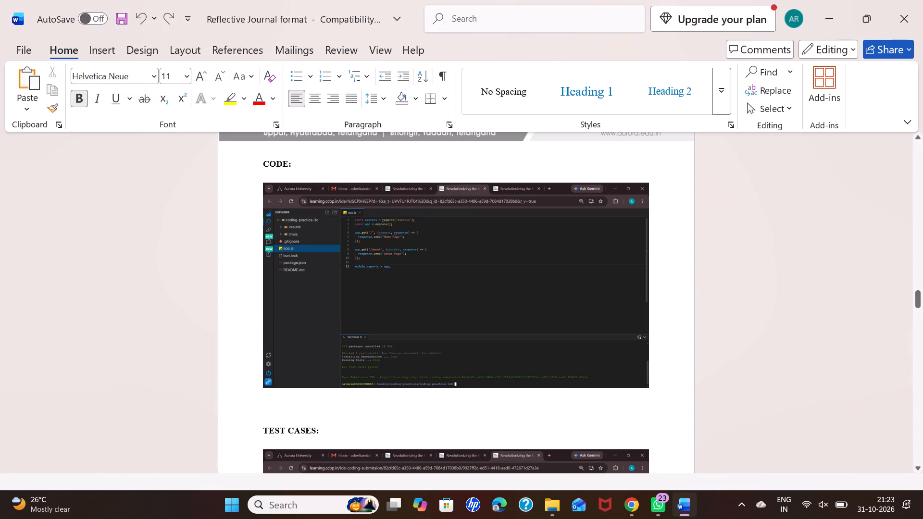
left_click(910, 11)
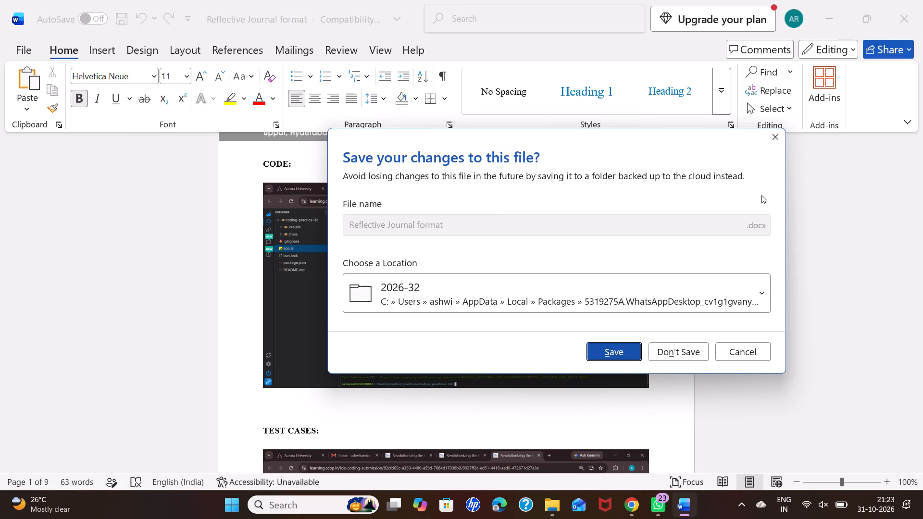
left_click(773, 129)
Select the picture under 1 QUESTION in the report, and switch to File Explorer to look through the Screenshots folder.
scroll(493, 281, "up", 7)
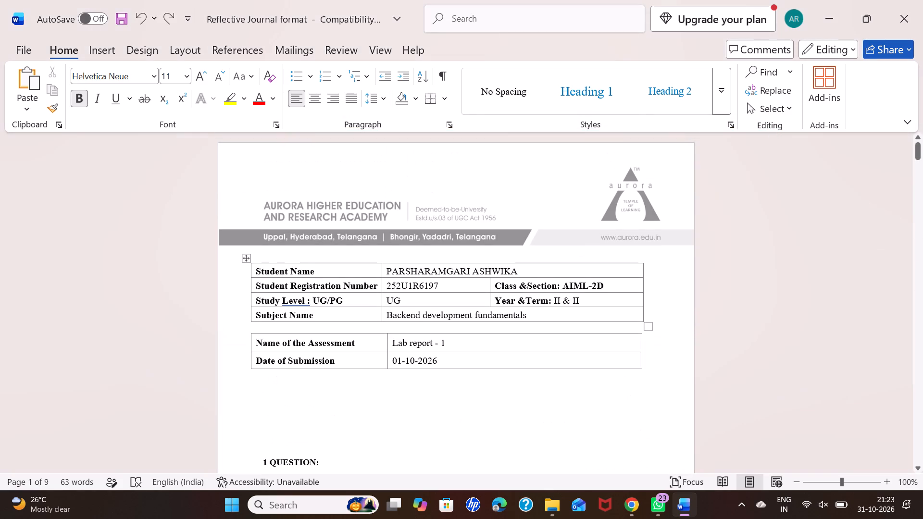
scroll(493, 281, "down", 1)
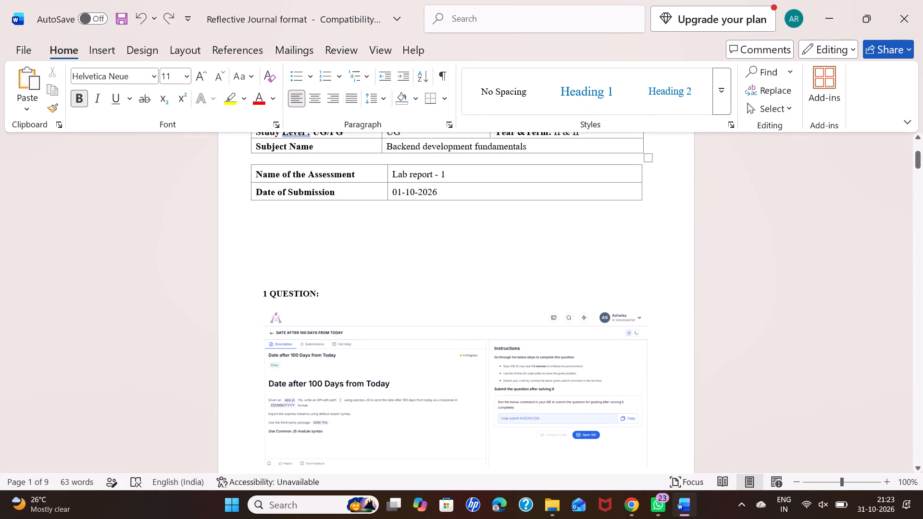
left_click(292, 336)
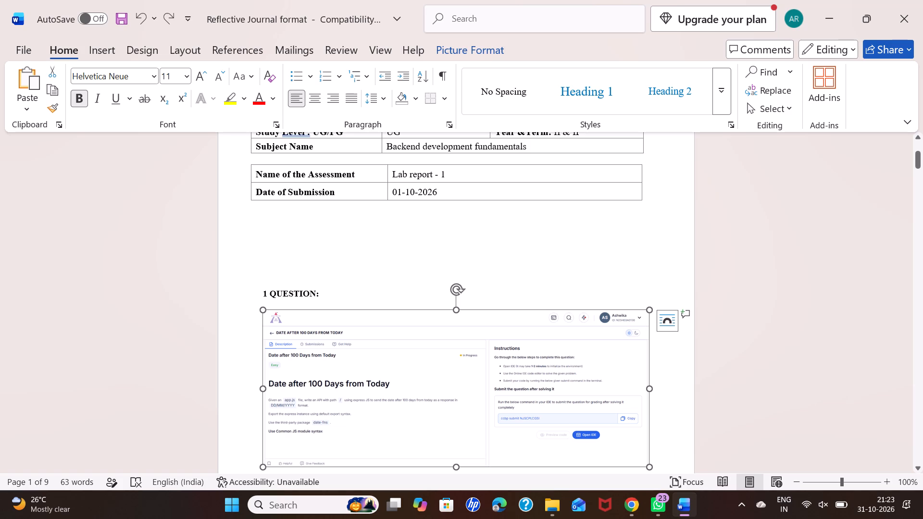
left_click(542, 513)
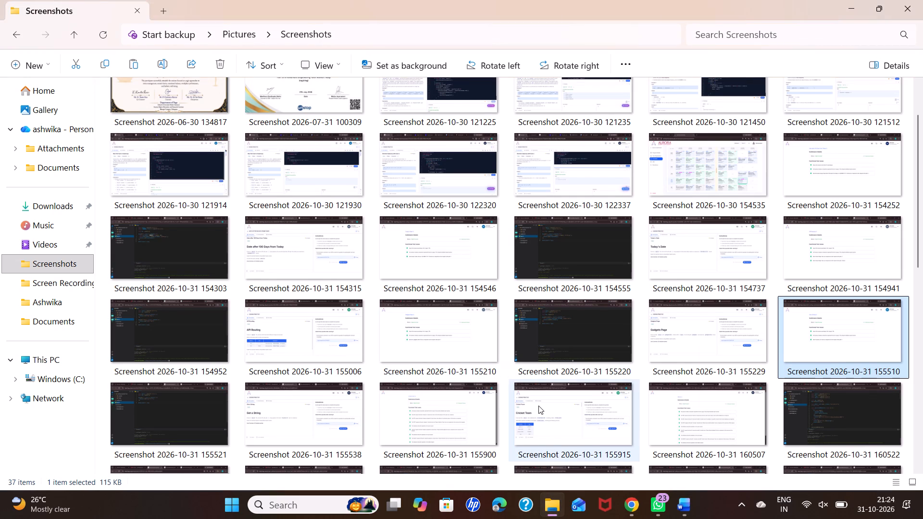
scroll(538, 406, "down", 2)
scroll(538, 406, "up", 1)
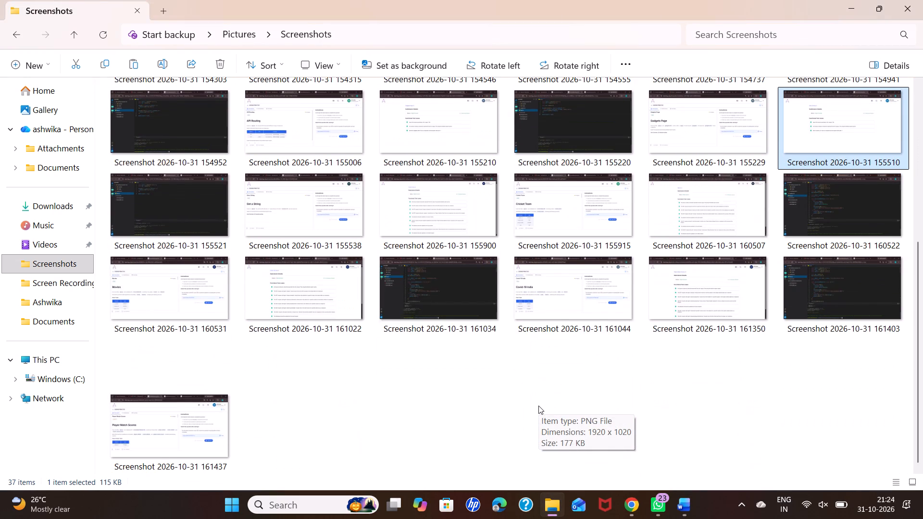
scroll(538, 406, "up", 1)
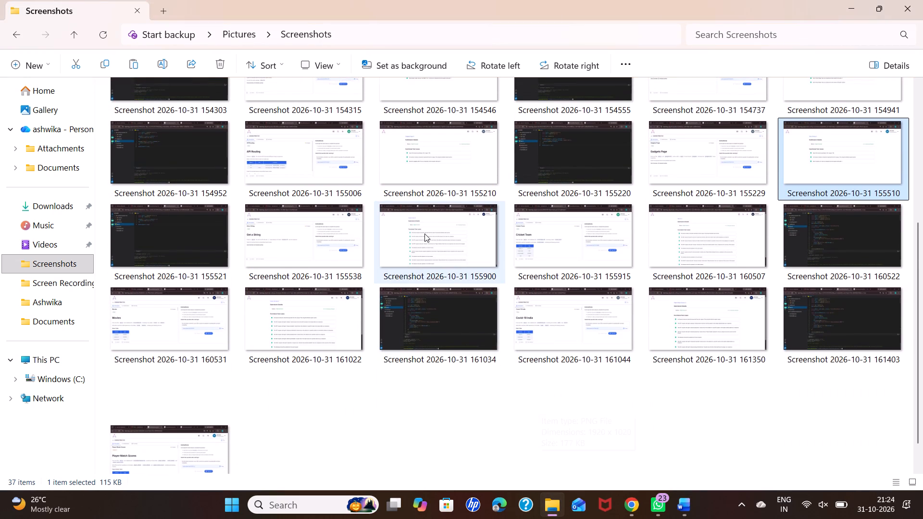
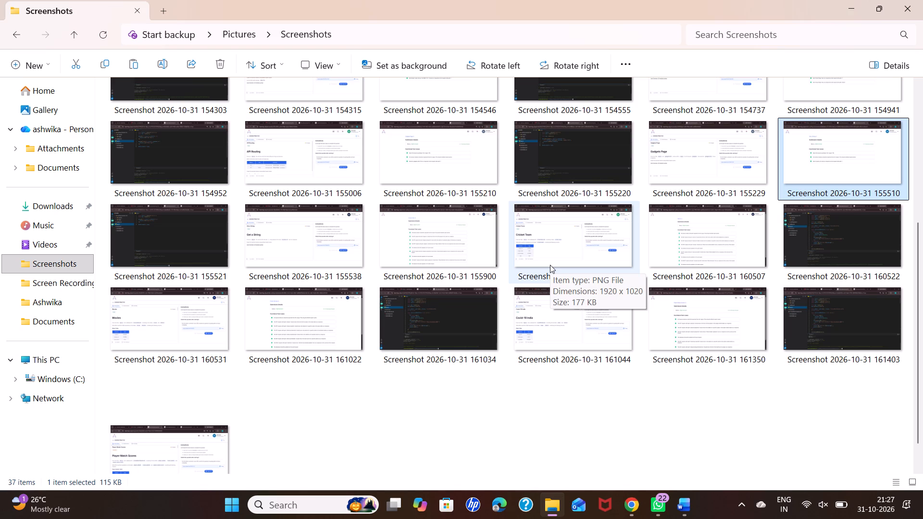
In the browser course, open the SQLite and Database Operations Coding Practice that contains the Cricket Team and Movies questions.
left_click(626, 503)
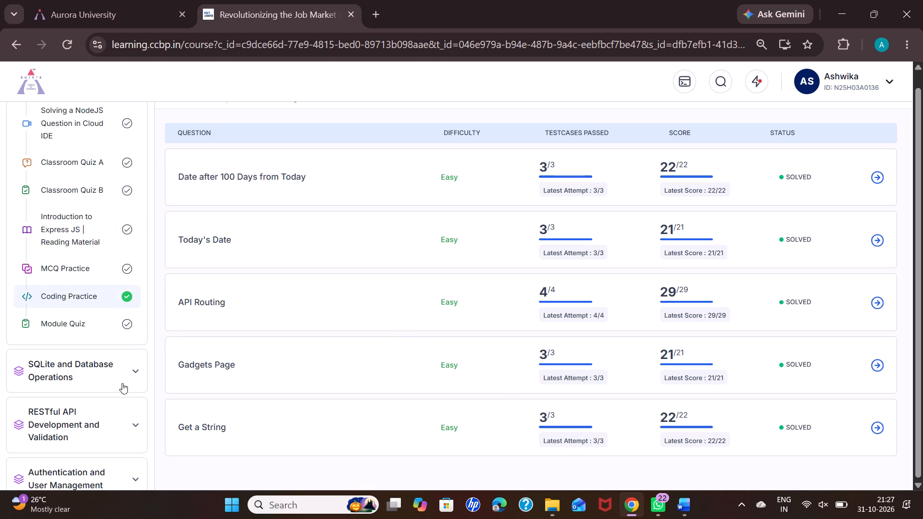
left_click(136, 365)
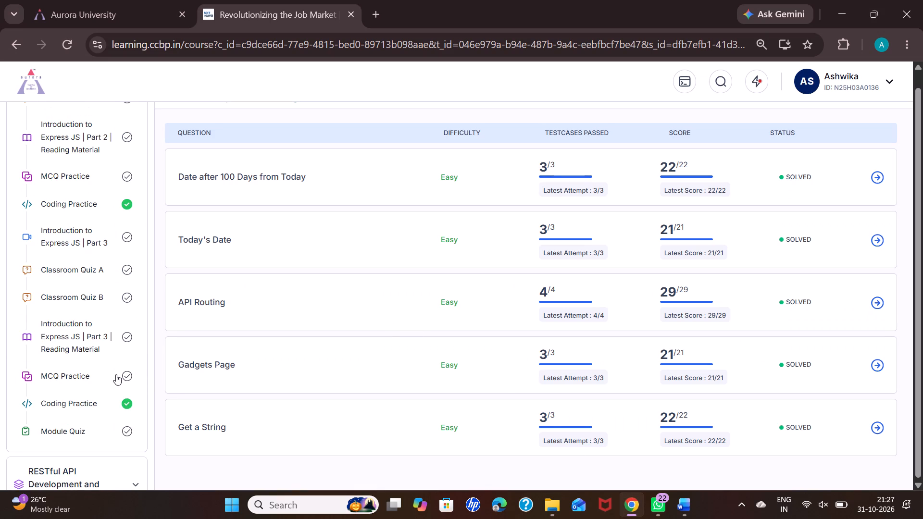
left_click(98, 398)
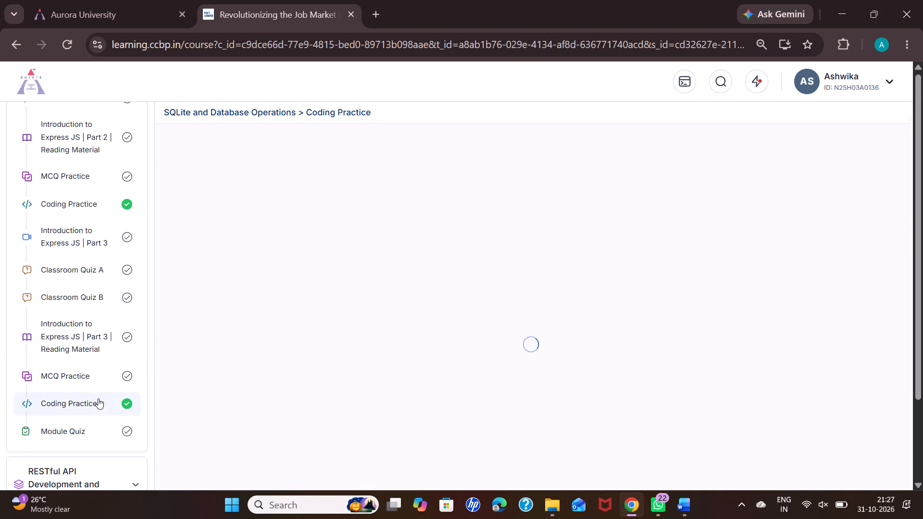
left_click(93, 200)
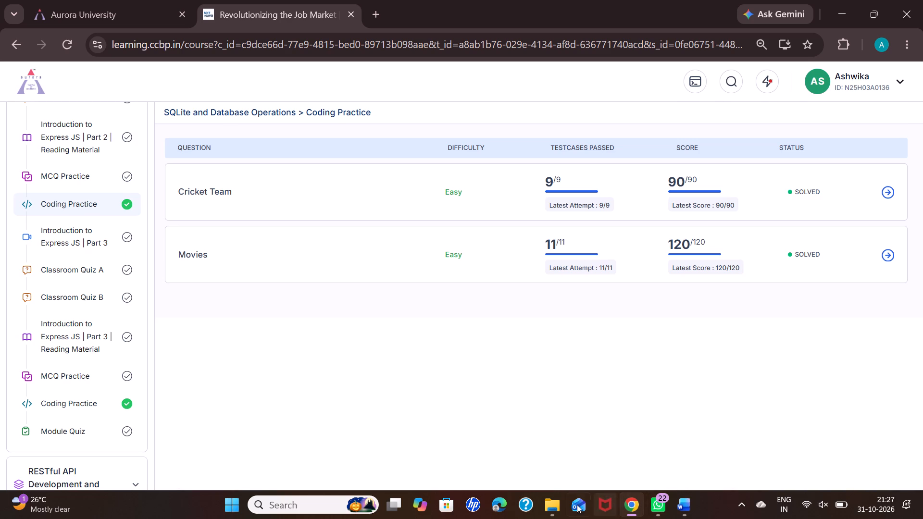
left_click(548, 501)
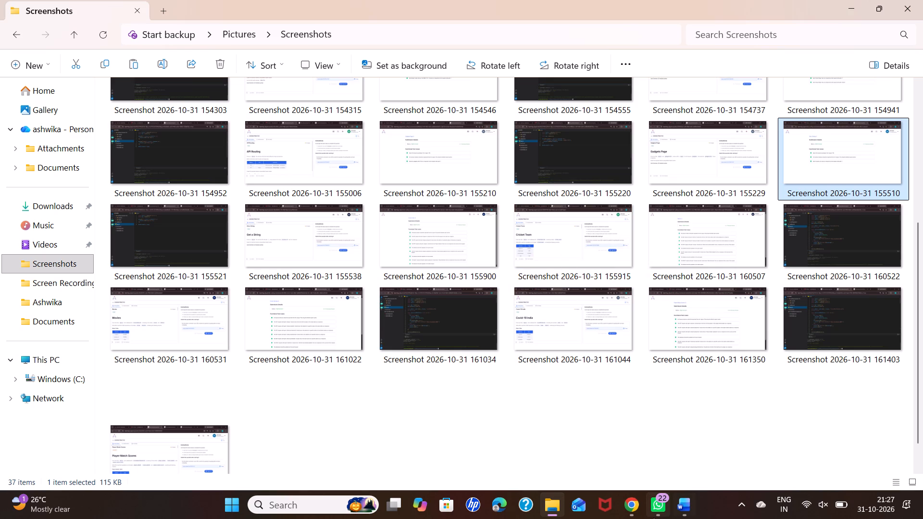
left_click(626, 507)
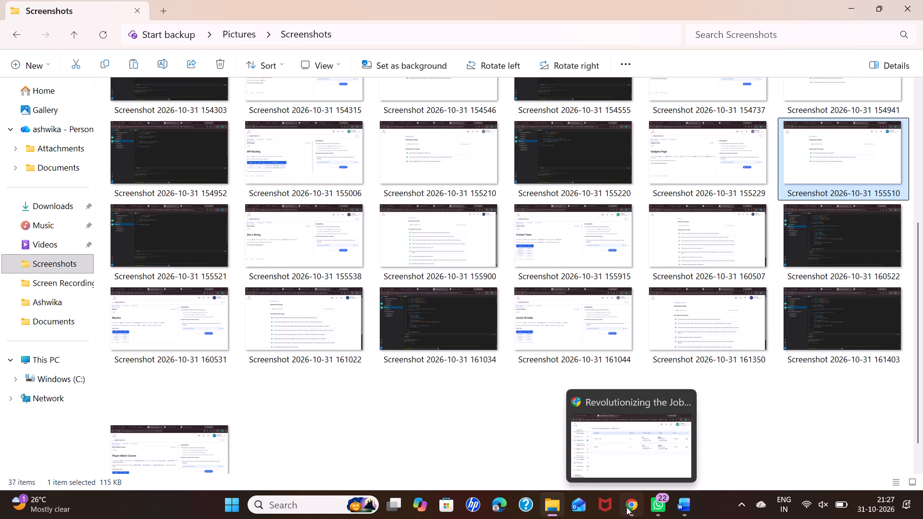
Open the Cricket Team question and preview its saved code.
left_click(673, 179)
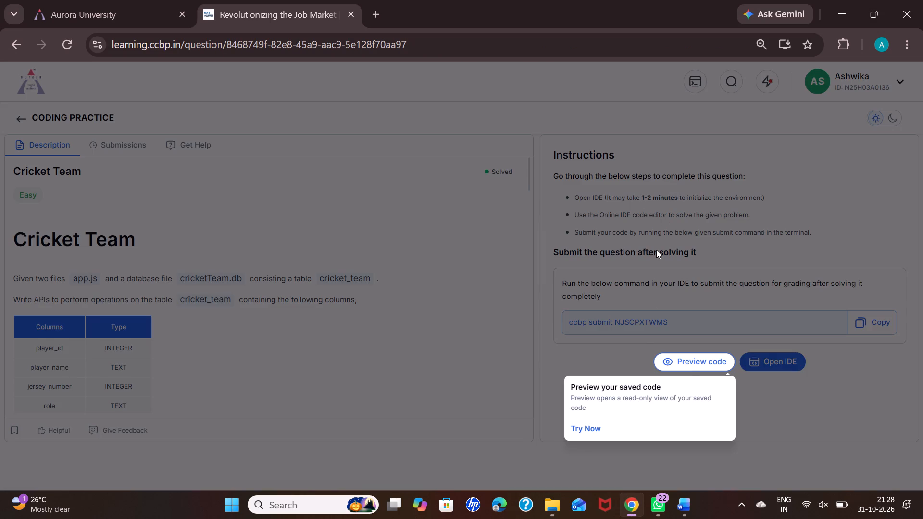
left_click(688, 361)
double_click(598, 432)
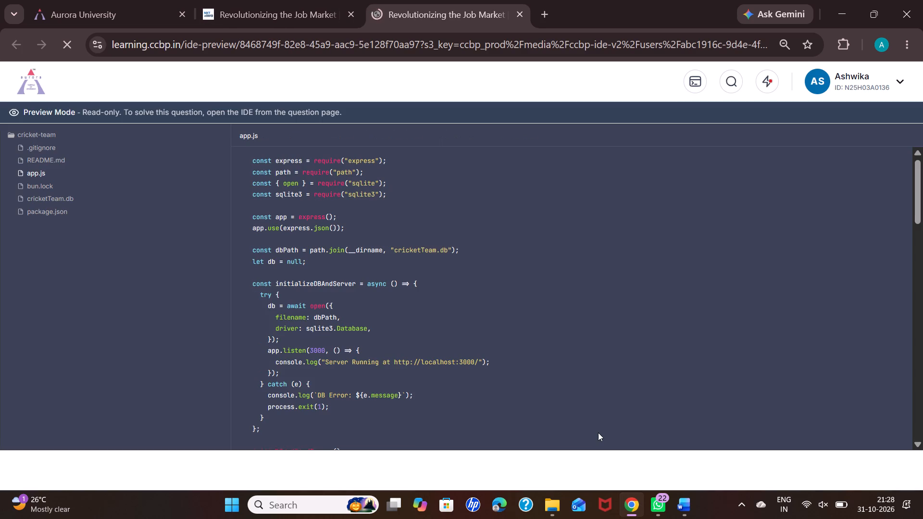
Capture a screenshot of the browser window with the beginning of the Cricket Team app.js code in view.
scroll(598, 432, "right", 1)
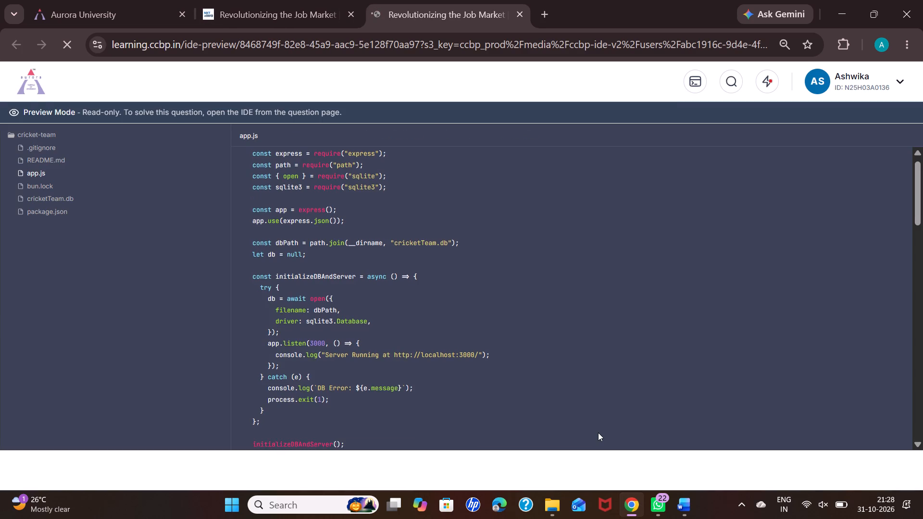
scroll(598, 432, "right", 3)
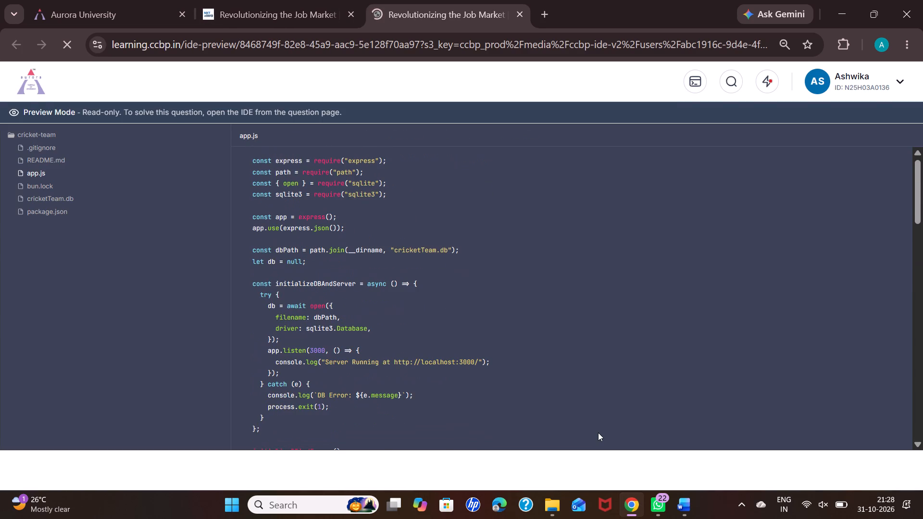
scroll(598, 432, "up", 7)
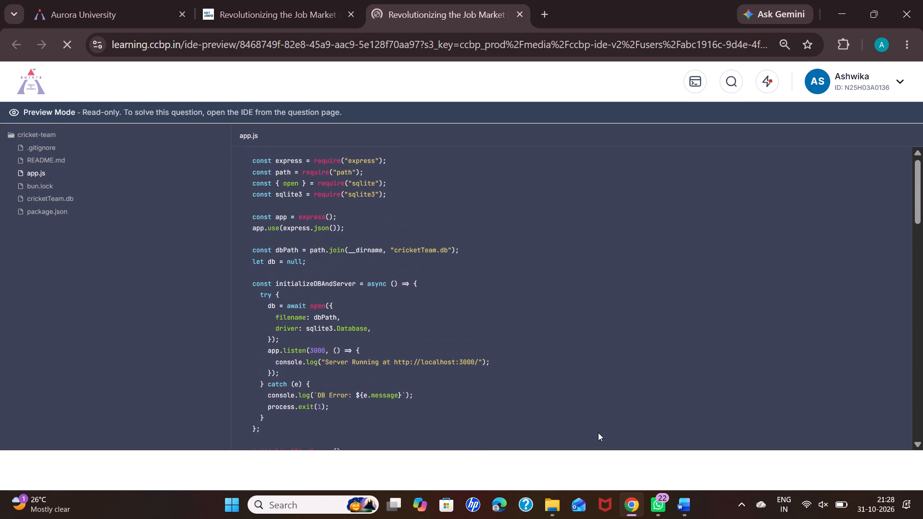
key("Print")
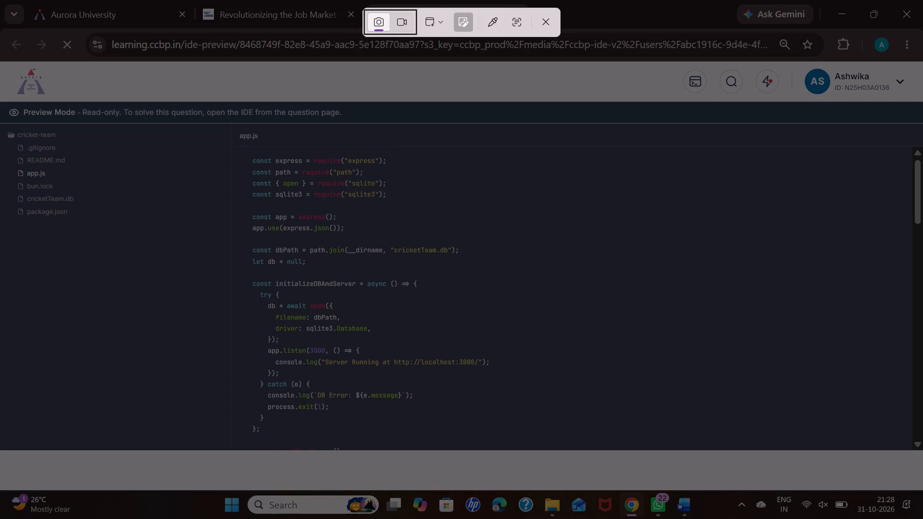
left_click_drag(11, 61, 328, 276)
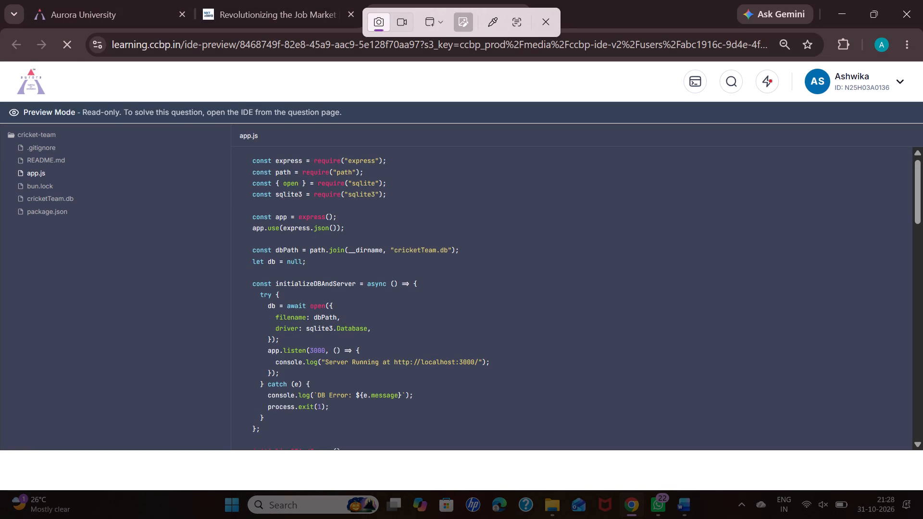
left_click_drag(328, 276, 648, 427)
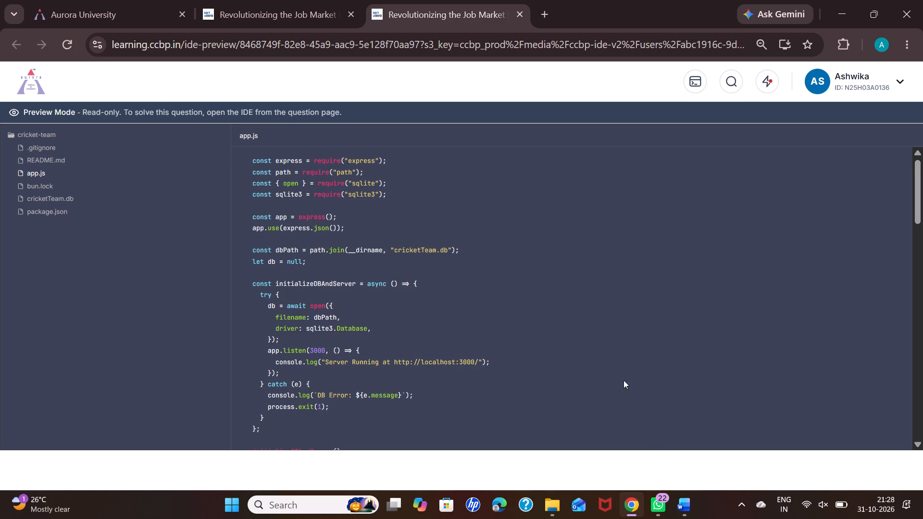
left_click(694, 513)
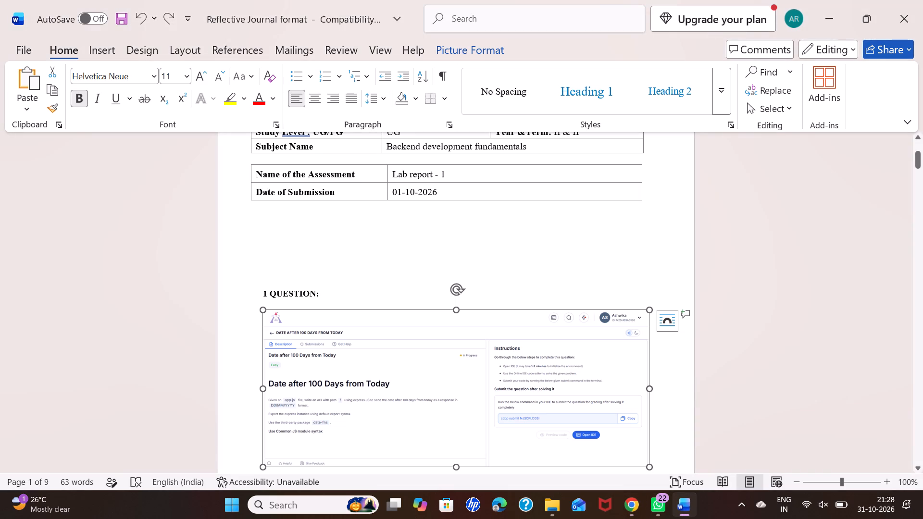
key("BackSpace")
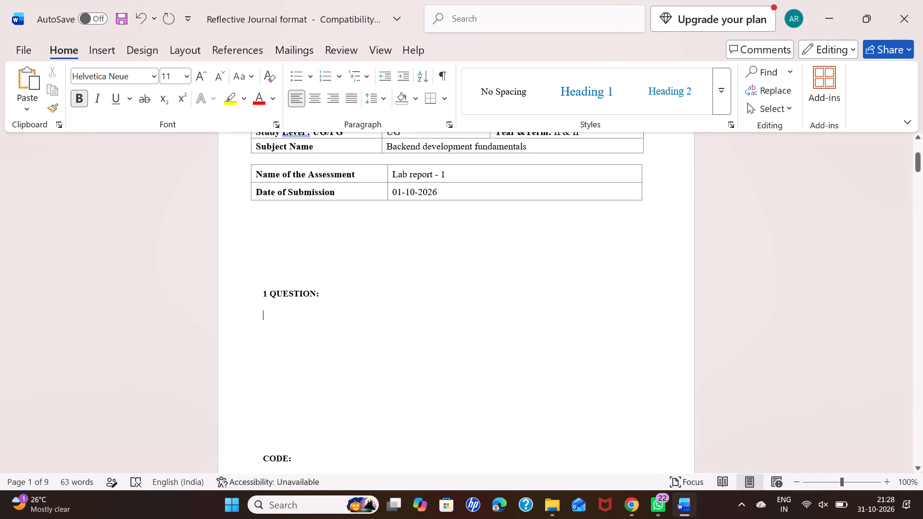
left_click(547, 498)
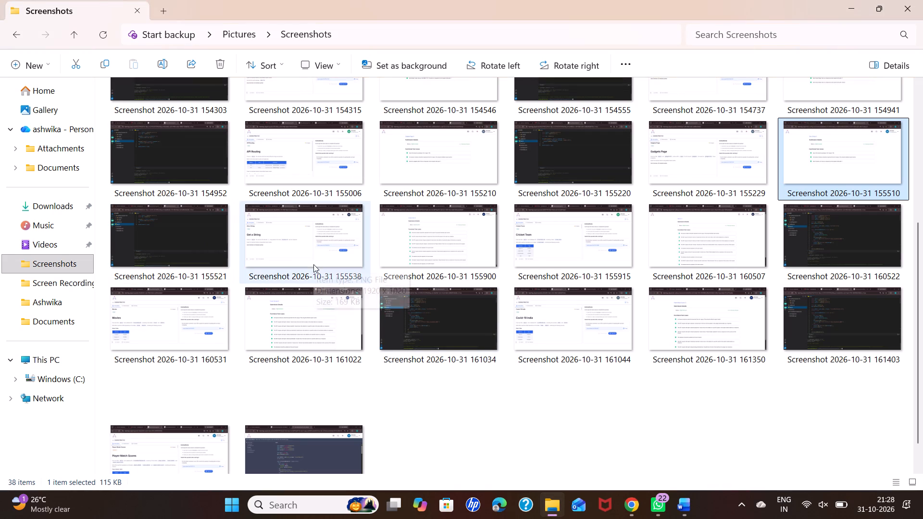
double_click(536, 250)
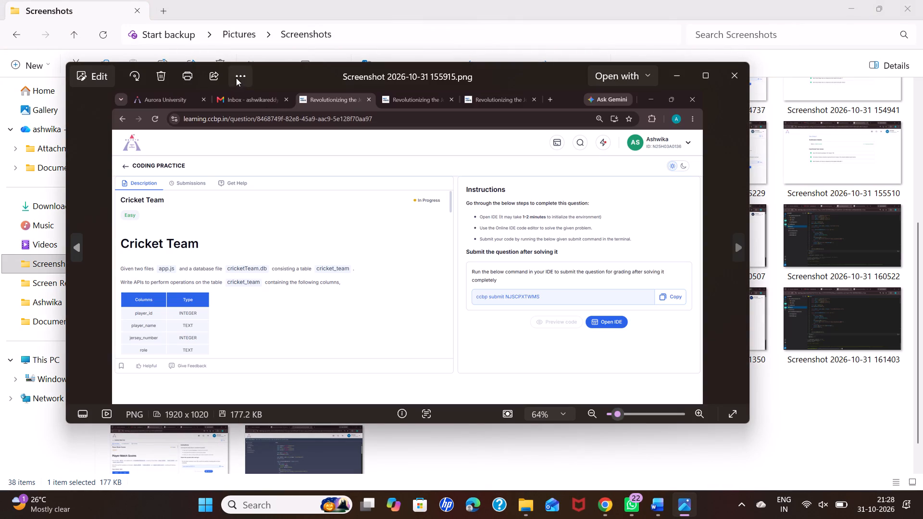
left_click(244, 75)
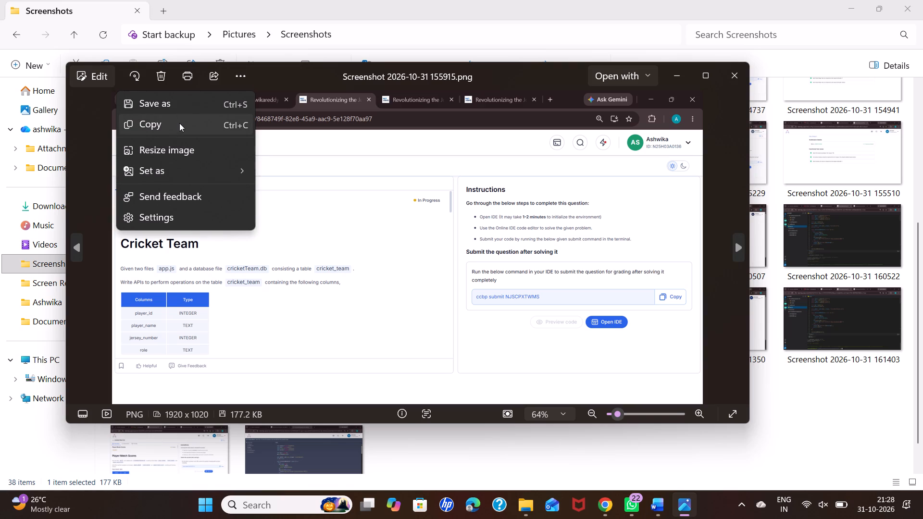
left_click(180, 123)
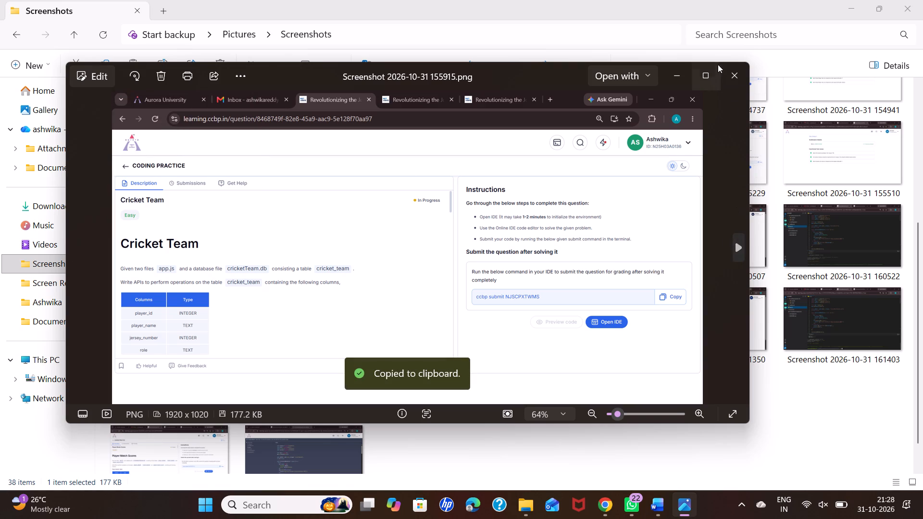
left_click(726, 73)
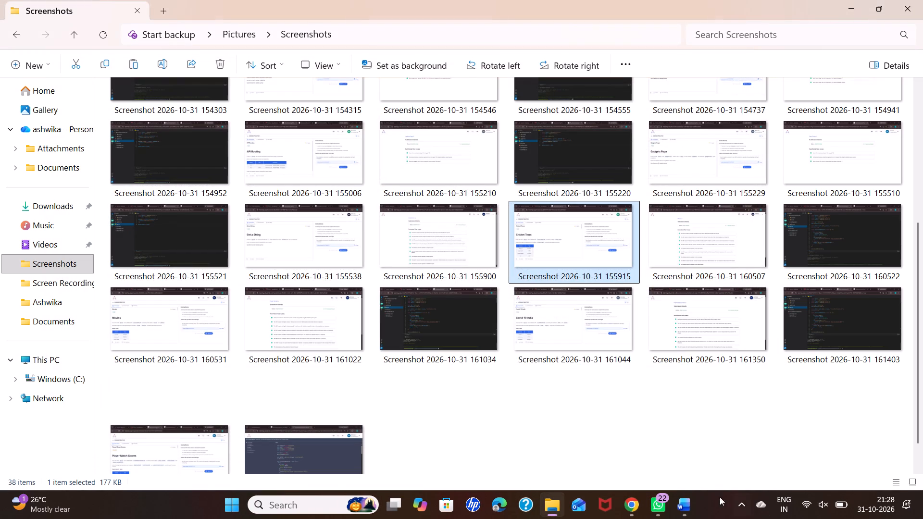
left_click(686, 500)
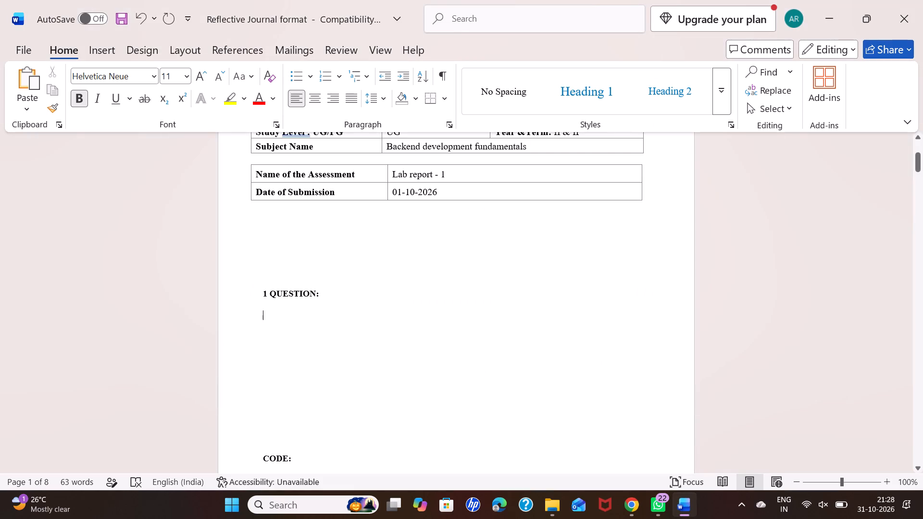
key("ctrl+v")
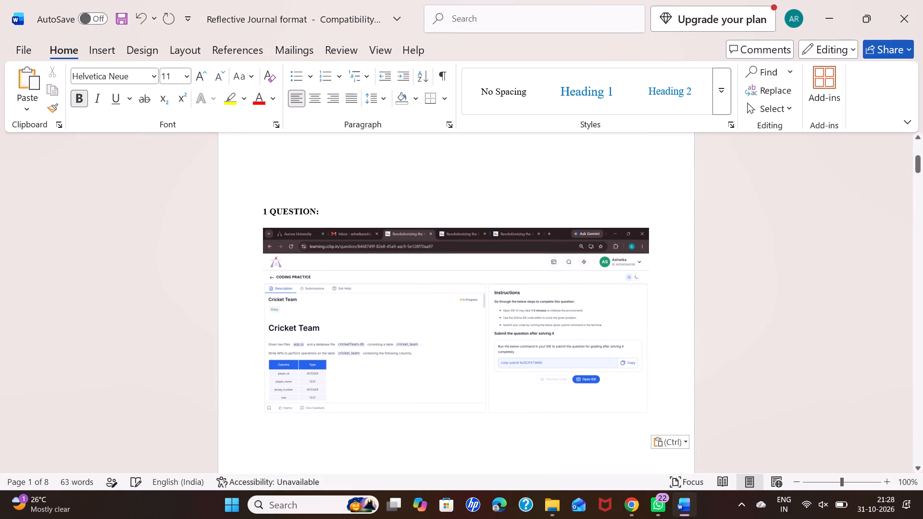
scroll(343, 406, "down", 2)
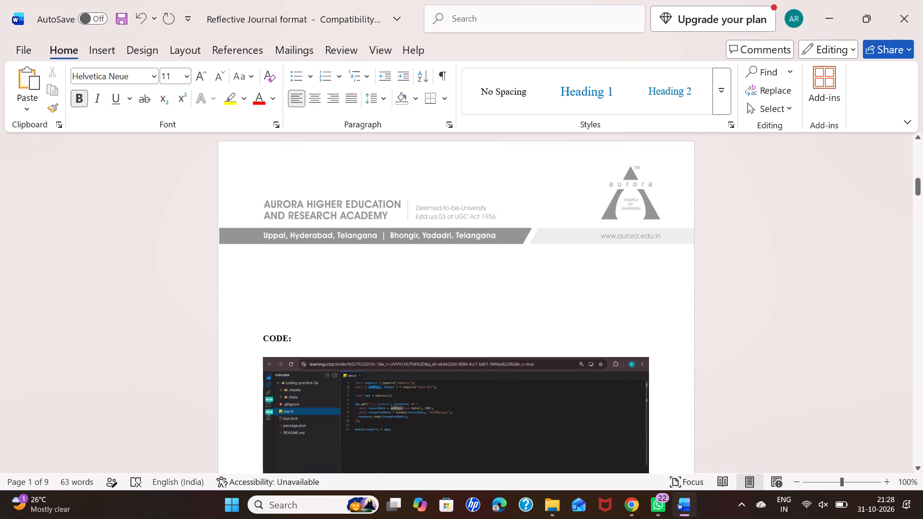
left_click(406, 422)
key("BackSpace")
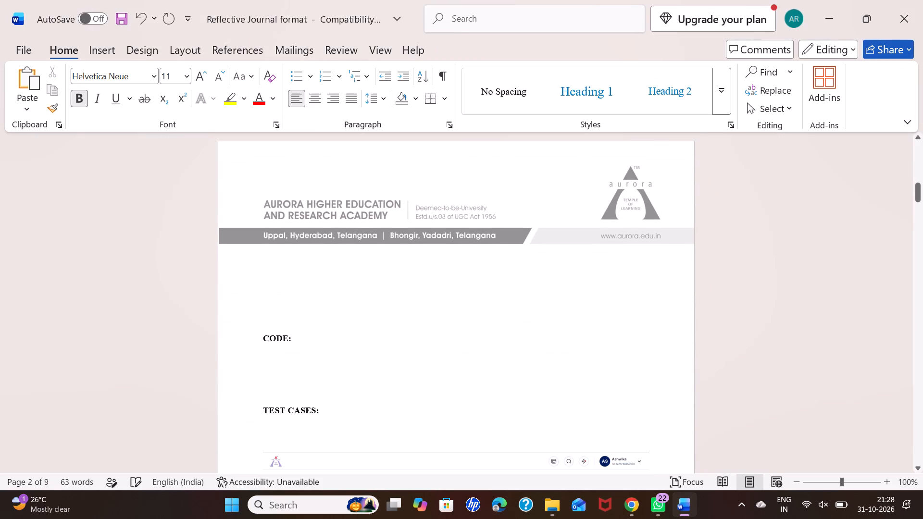
left_click(549, 505)
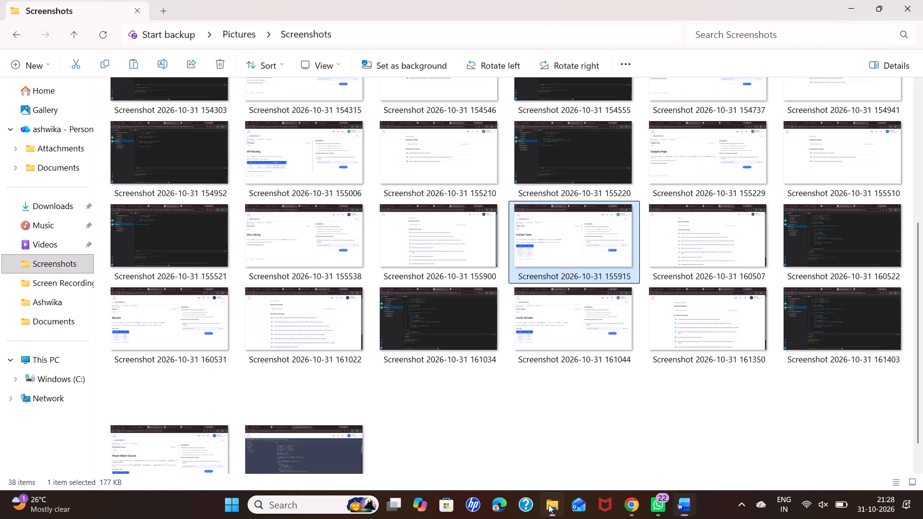
double_click(295, 445)
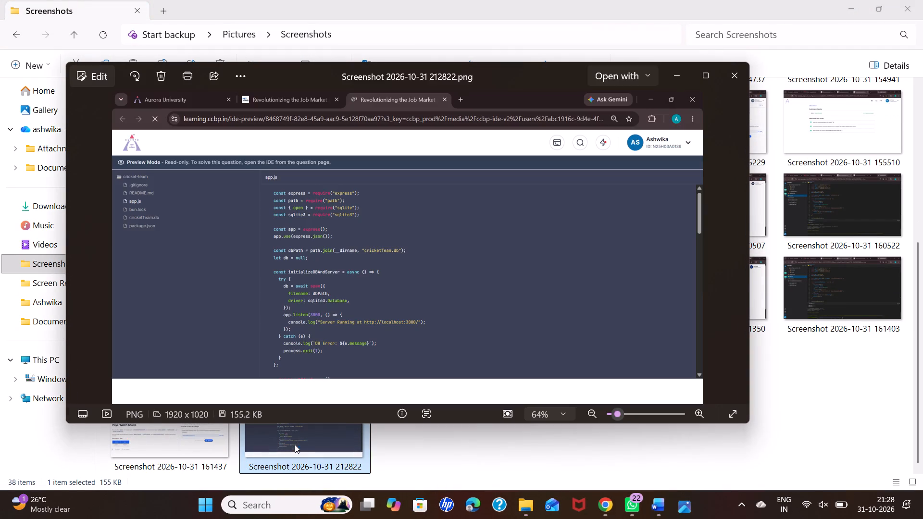
left_click(240, 74)
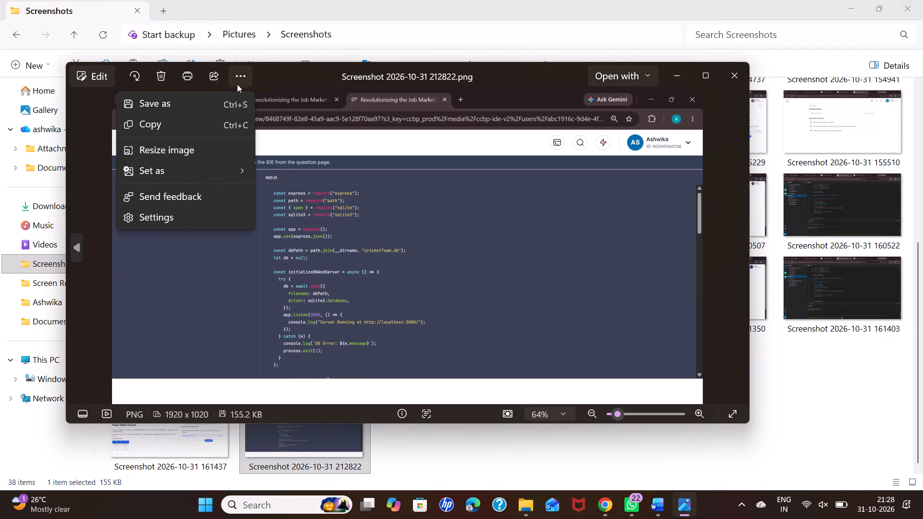
left_click(211, 130)
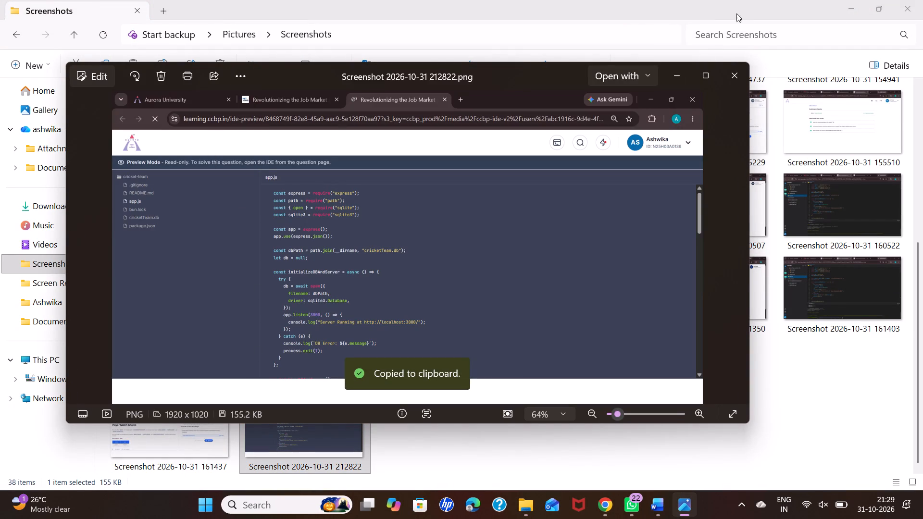
left_click(734, 81)
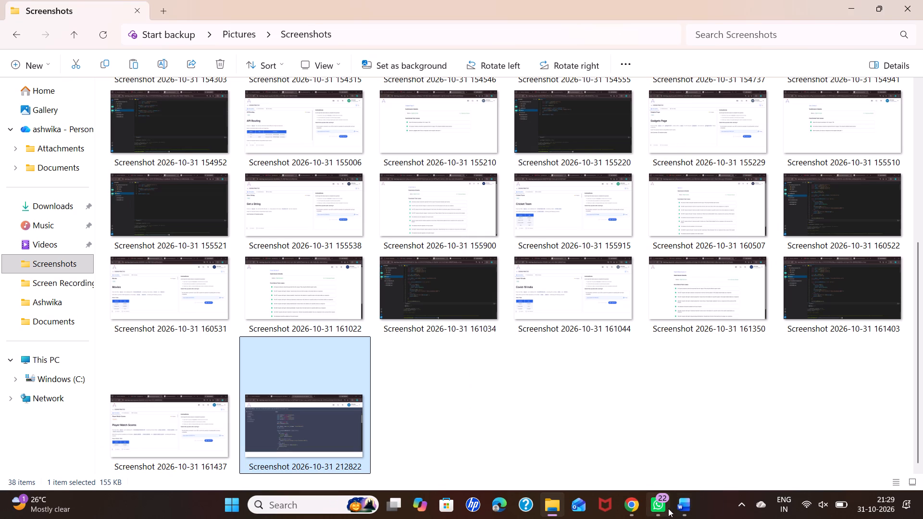
left_click(680, 508)
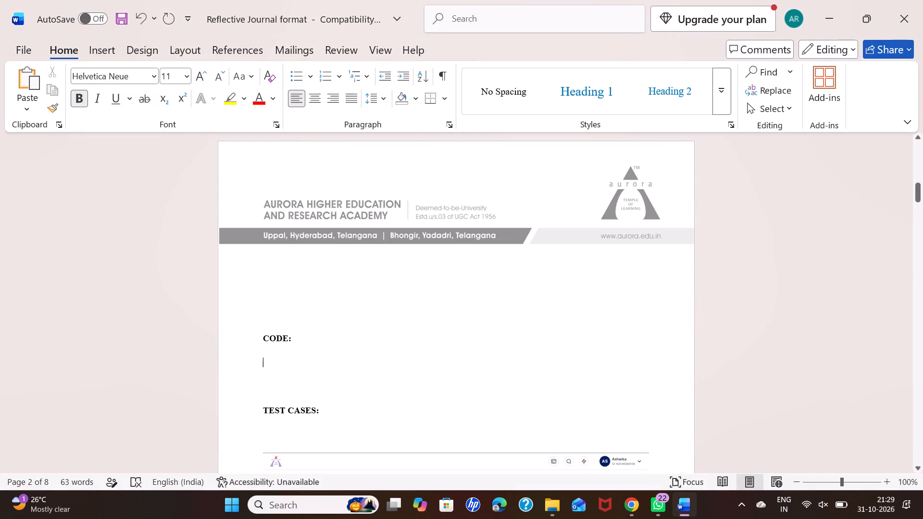
key("ctrl+v")
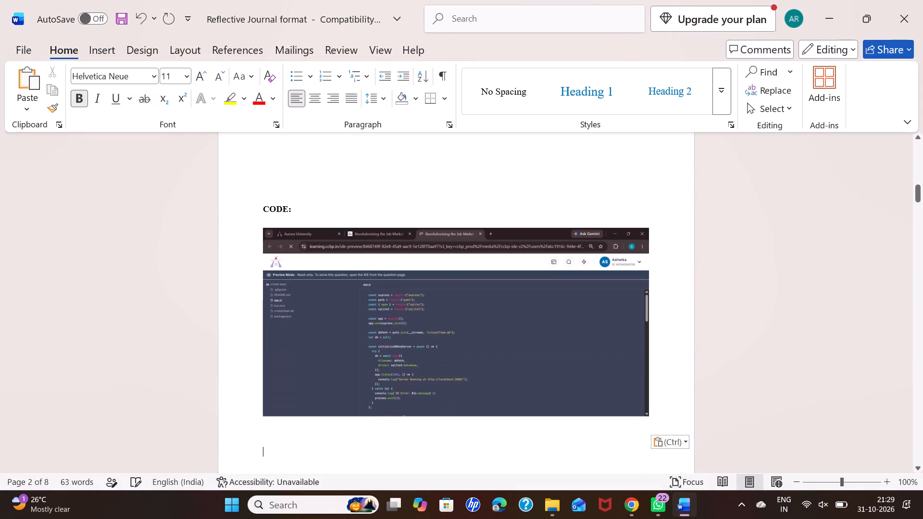
scroll(354, 367, "right", 2)
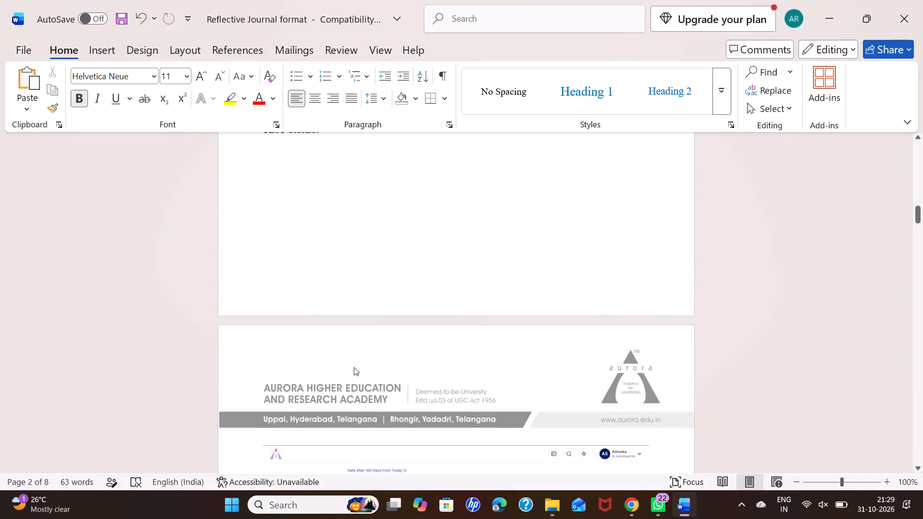
scroll(354, 367, "right", 2)
left_click(375, 409)
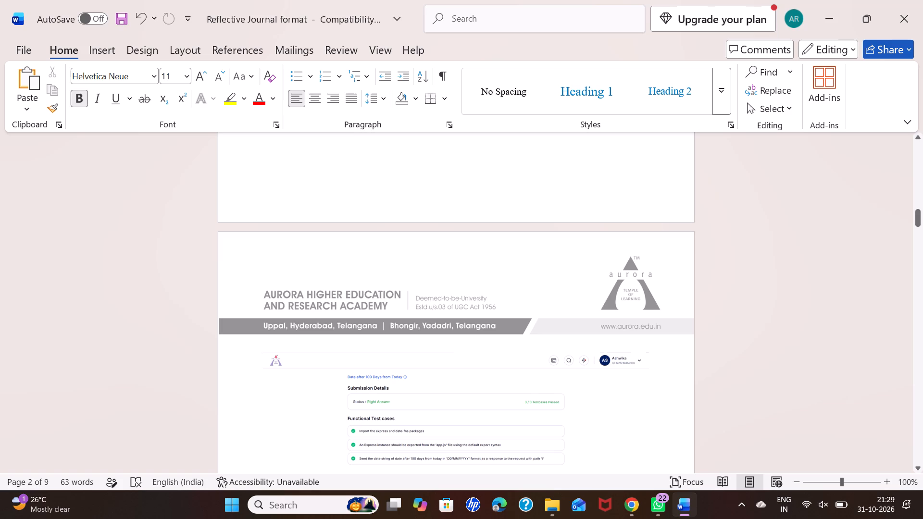
key("BackSpace")
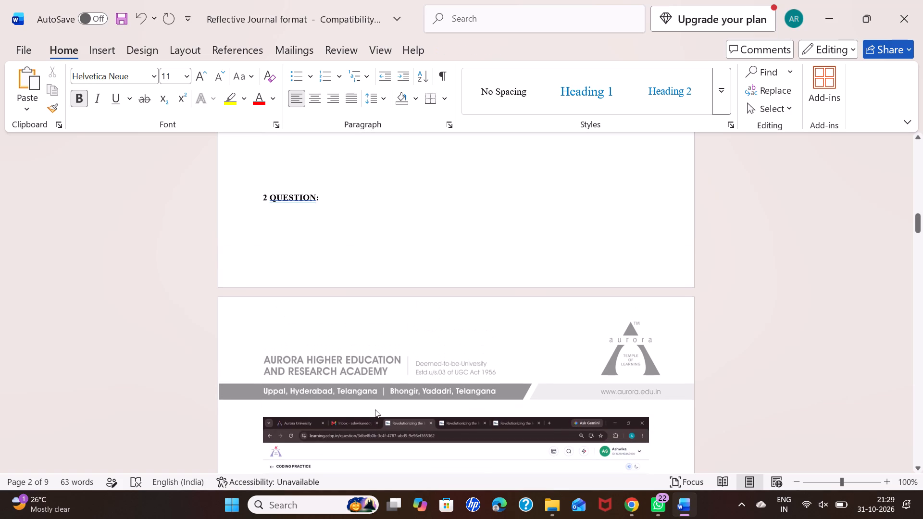
scroll(375, 409, "up", 2)
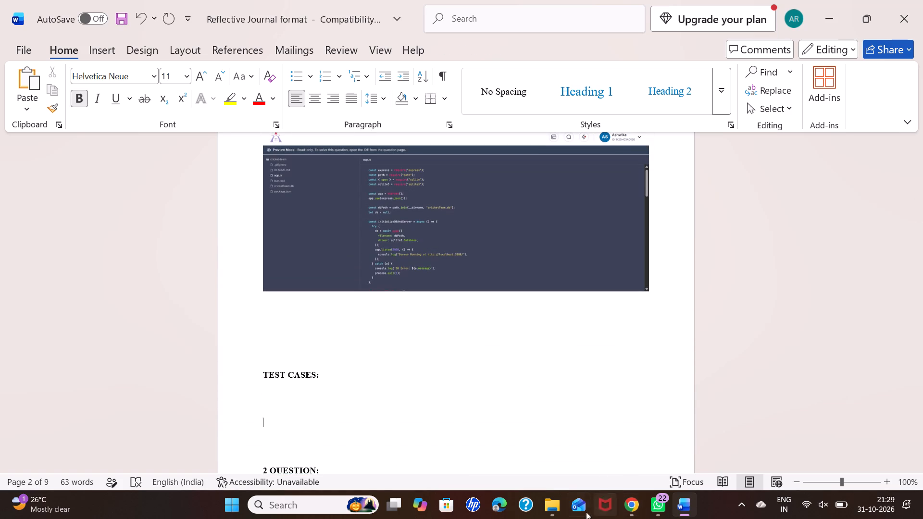
left_click(556, 512)
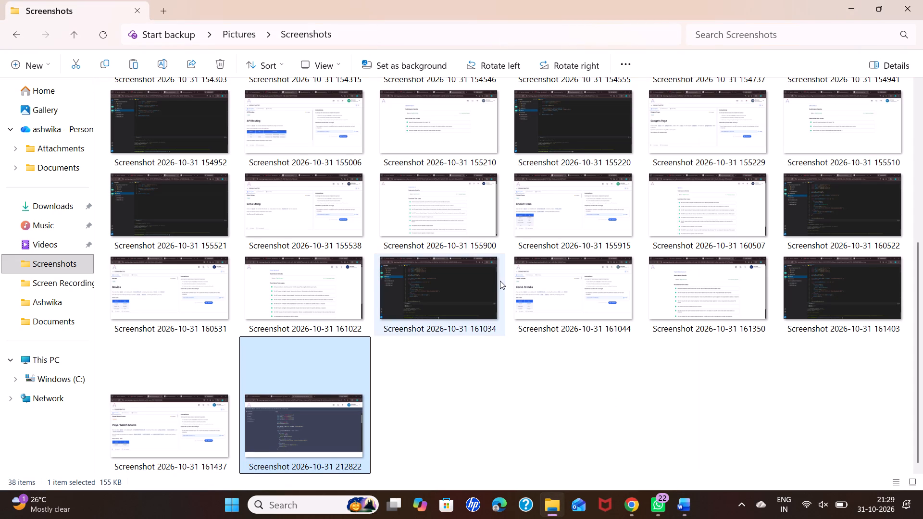
double_click(461, 236)
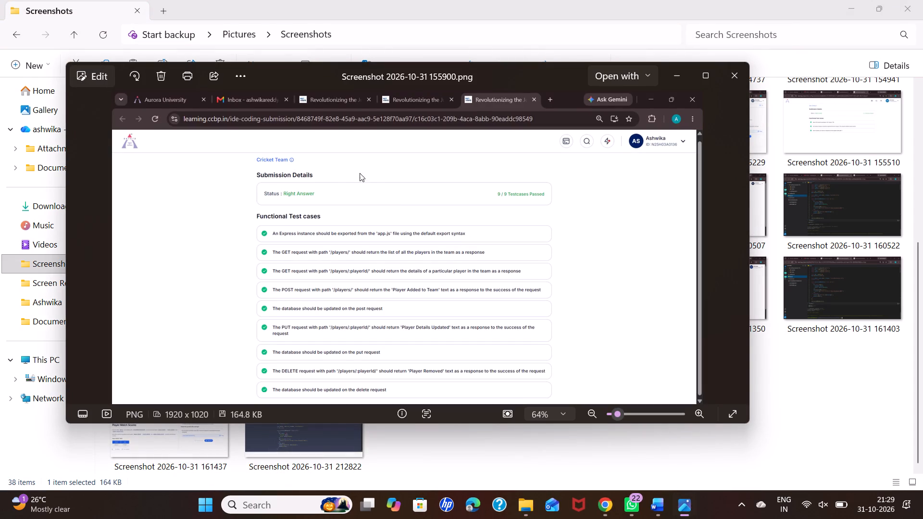
left_click(247, 79)
left_click(199, 118)
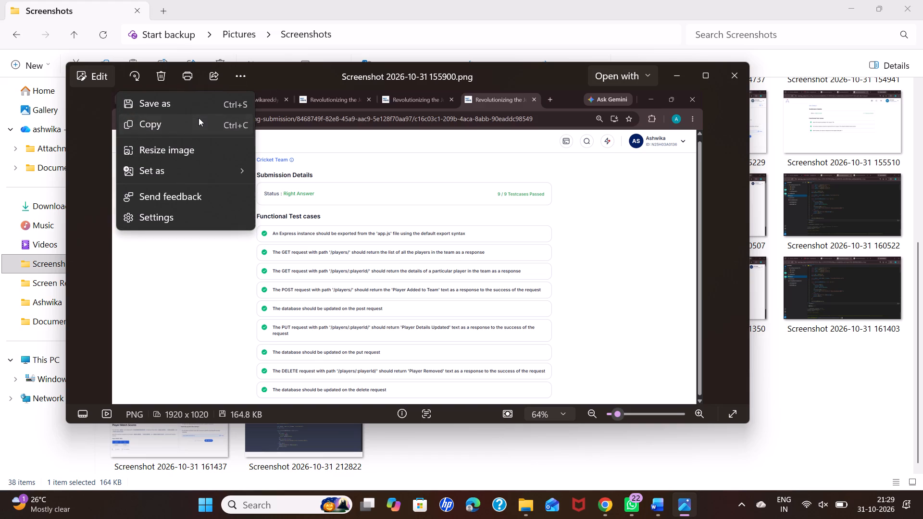
left_click(735, 87)
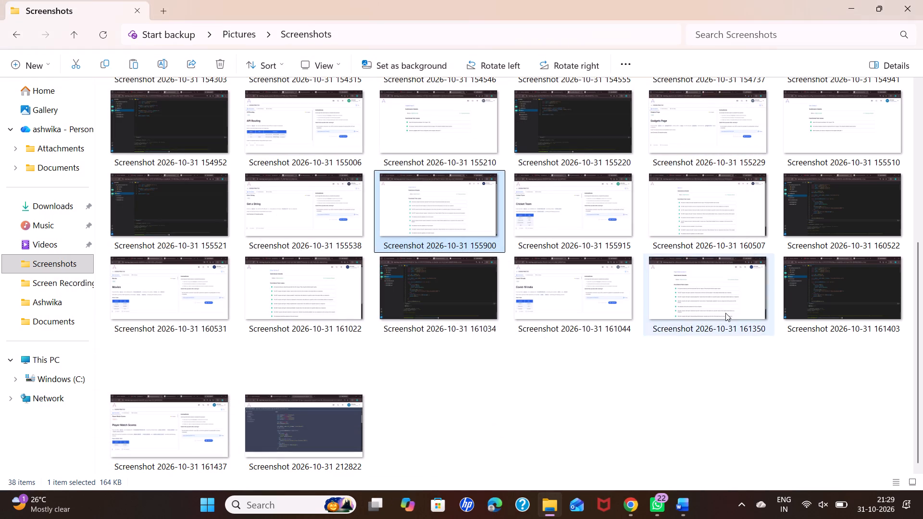
left_click(681, 493)
left_click(681, 508)
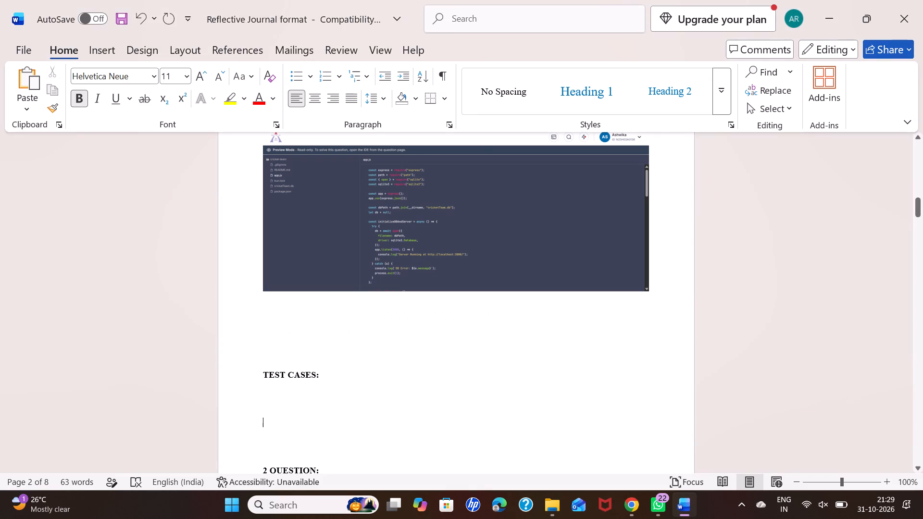
key("ctrl+v")
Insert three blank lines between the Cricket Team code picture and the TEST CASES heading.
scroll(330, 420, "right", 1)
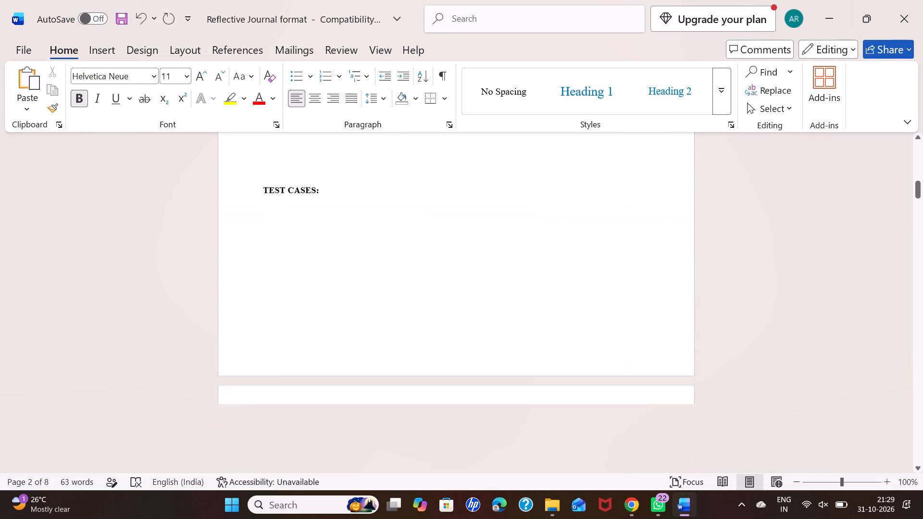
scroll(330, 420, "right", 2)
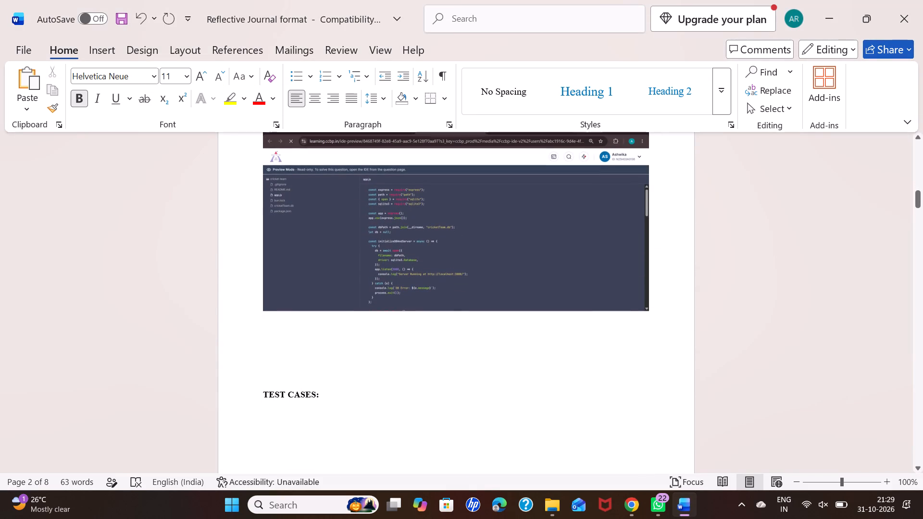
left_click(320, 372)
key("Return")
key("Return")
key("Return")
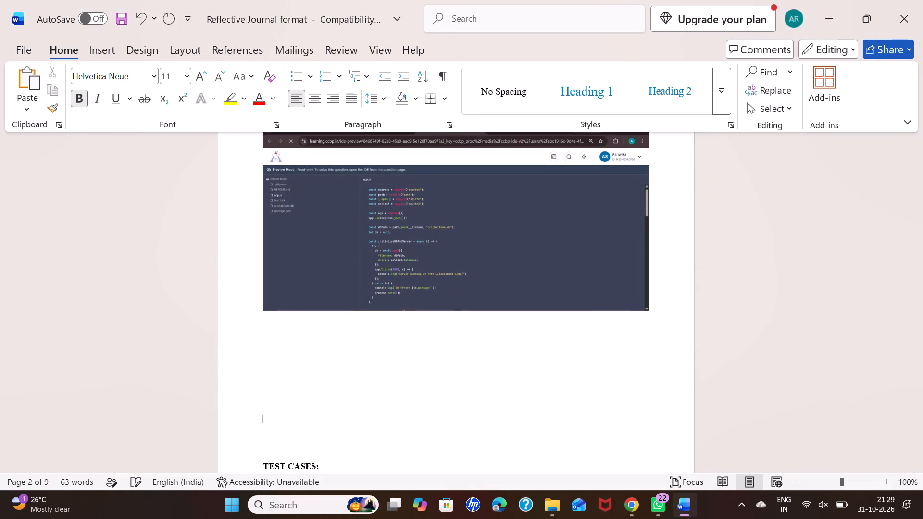
Delete three blank lines above the first CODE heading at the start of its page.
scroll(320, 372, "up", 1)
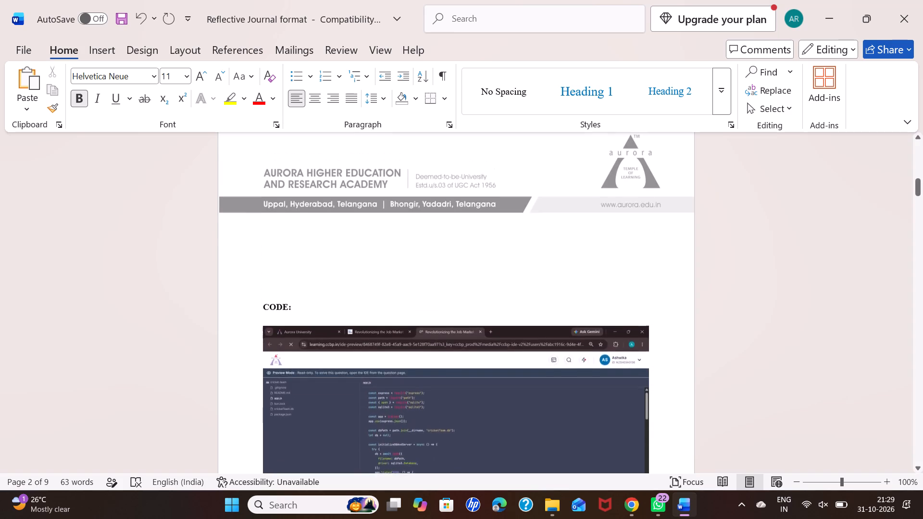
scroll(320, 372, "up", 1)
left_click(282, 229)
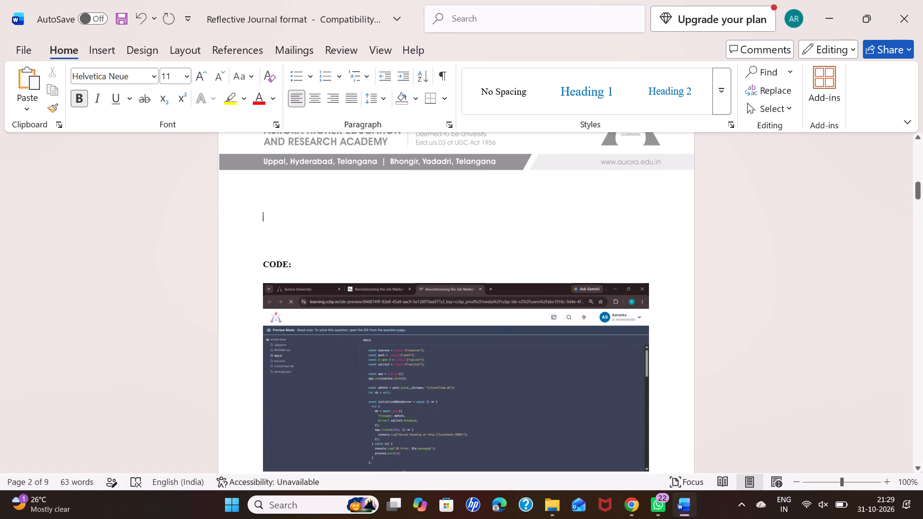
key("BackSpace")
key("BackSpace")
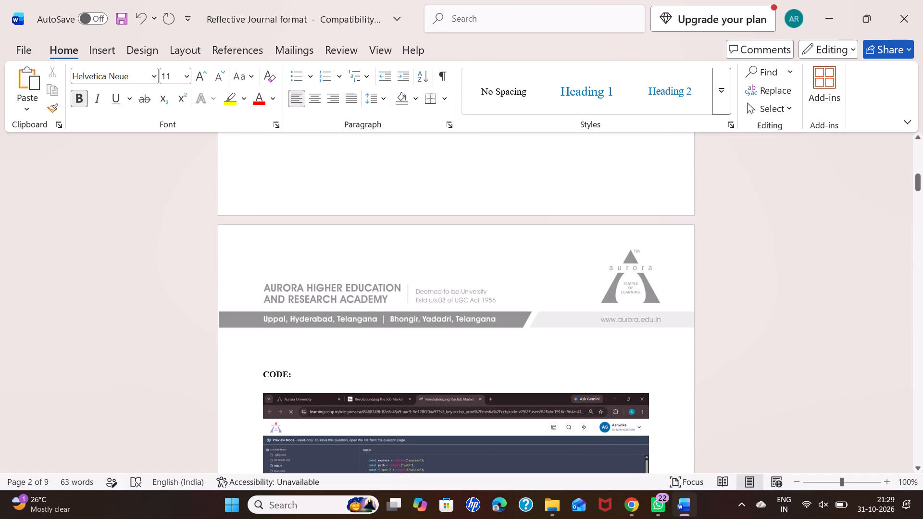
scroll(282, 229, "right", 2)
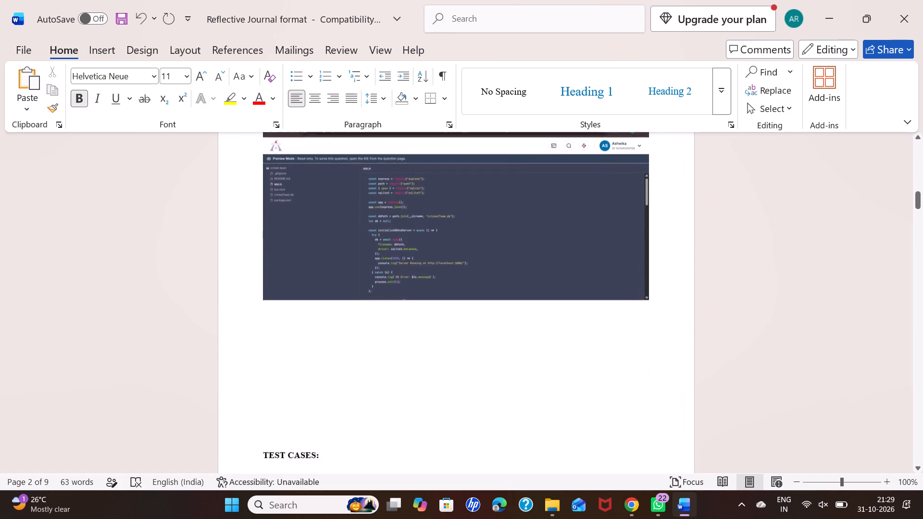
scroll(282, 229, "right", 1)
left_click(263, 298)
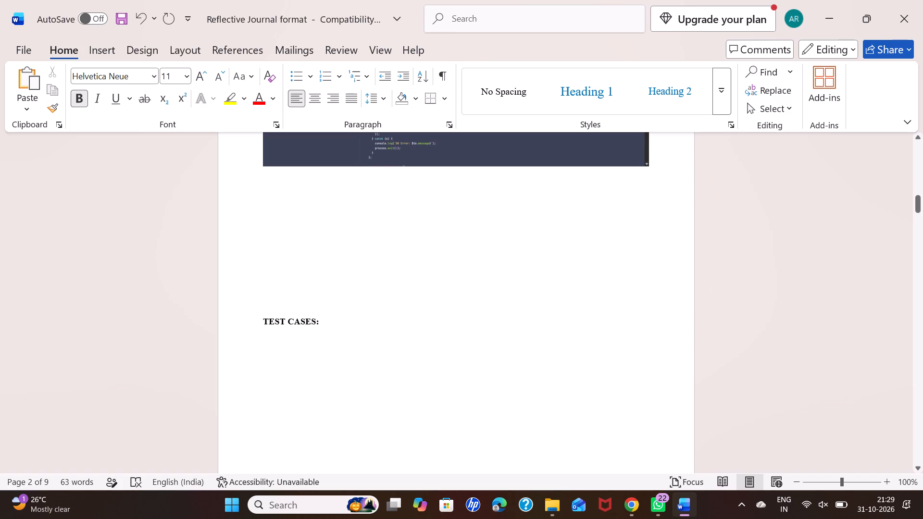
left_click(262, 321)
key("BackSpace")
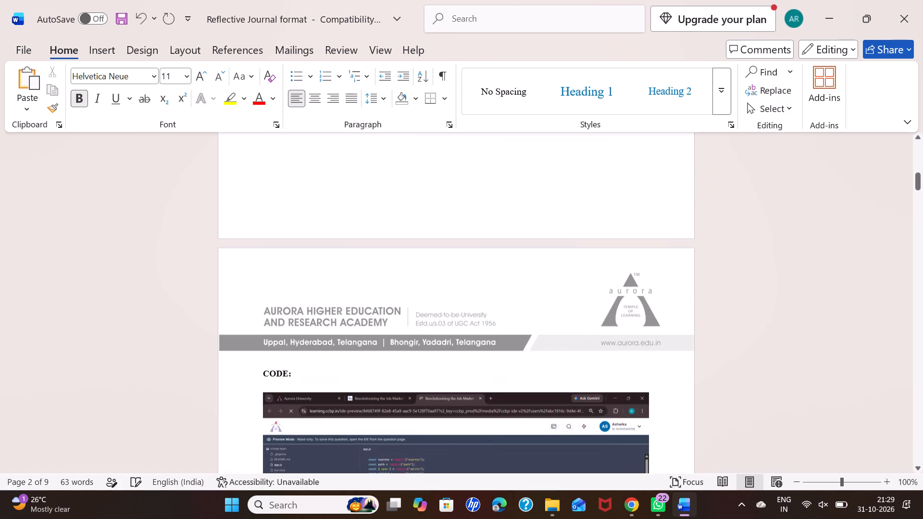
Delete five blank lines above the first TEST CASES heading, bringing it up close to the Cricket Team code picture.
scroll(262, 321, "right", 1)
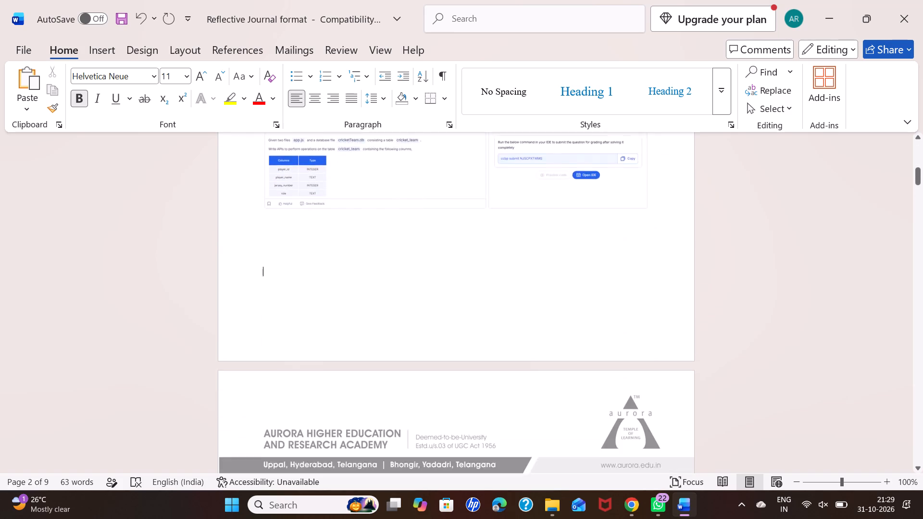
scroll(262, 321, "right", 1)
scroll(262, 321, "down", 1)
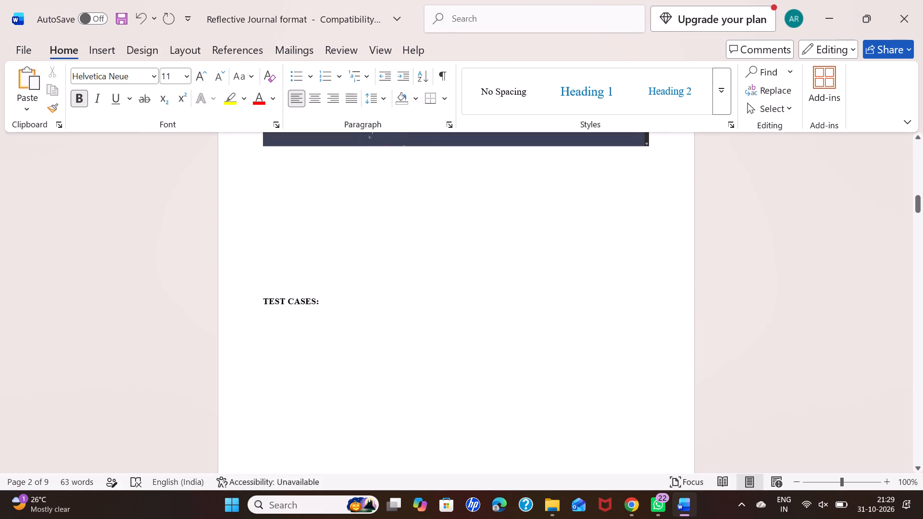
left_click(274, 300)
key("Left")
key("Left")
key("BackSpace")
key("BackSpace")
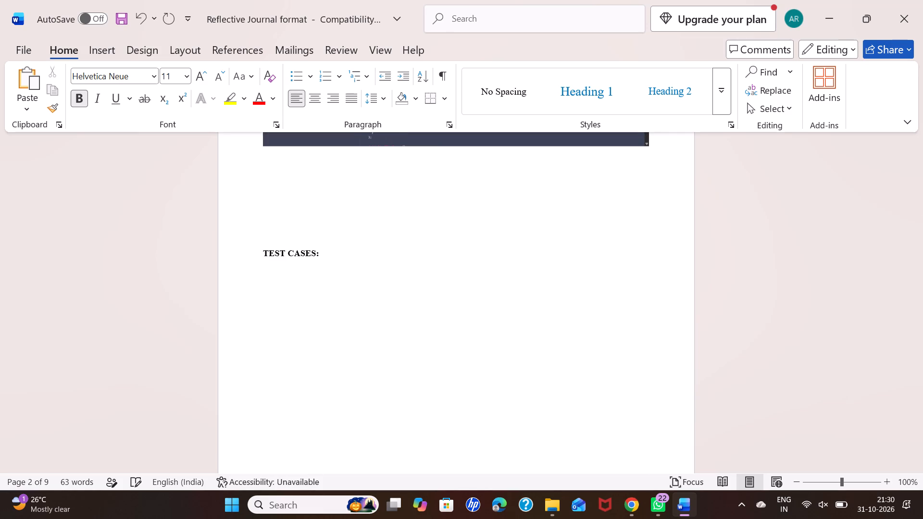
key("BackSpace")
key("BackSpace")
key("BackSpace")
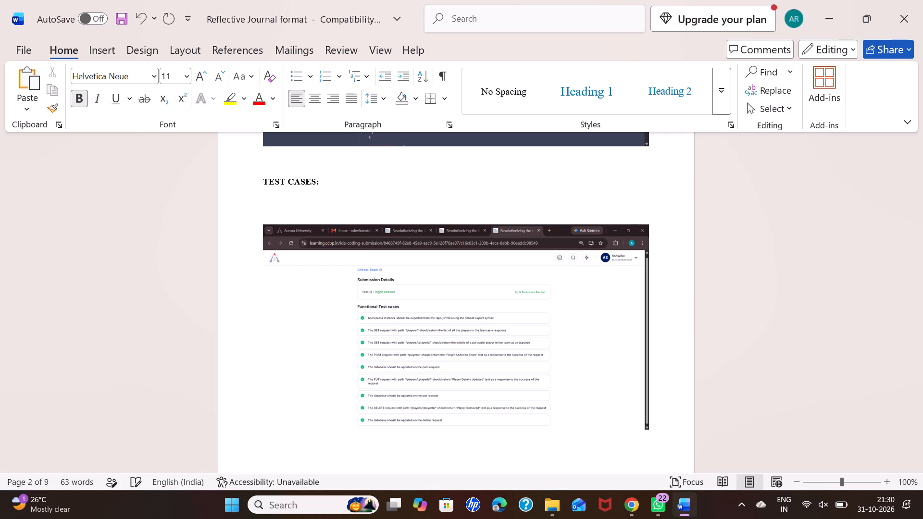
scroll(440, 396, "right", 1)
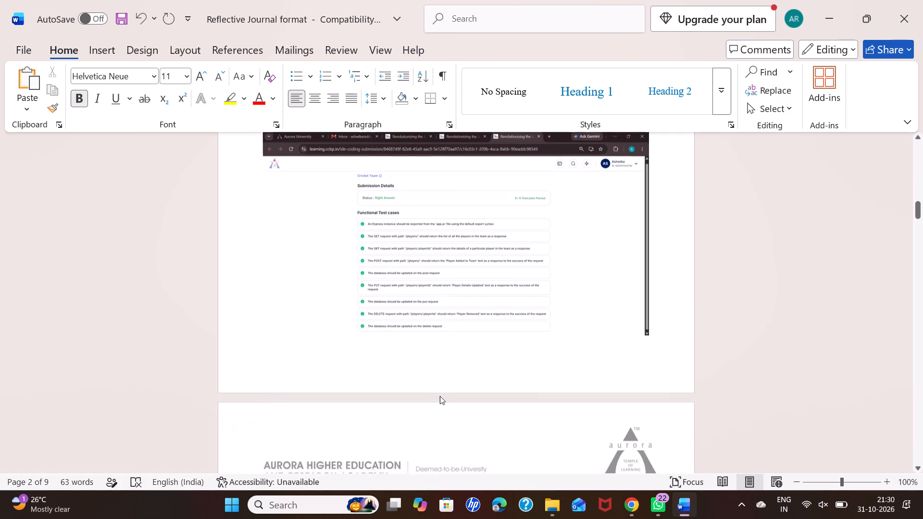
scroll(440, 396, "right", 1)
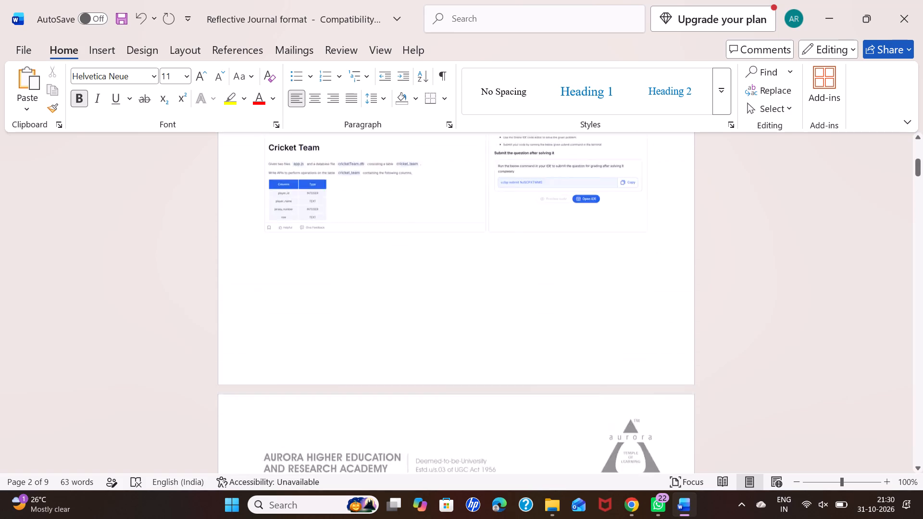
scroll(440, 396, "right", 2)
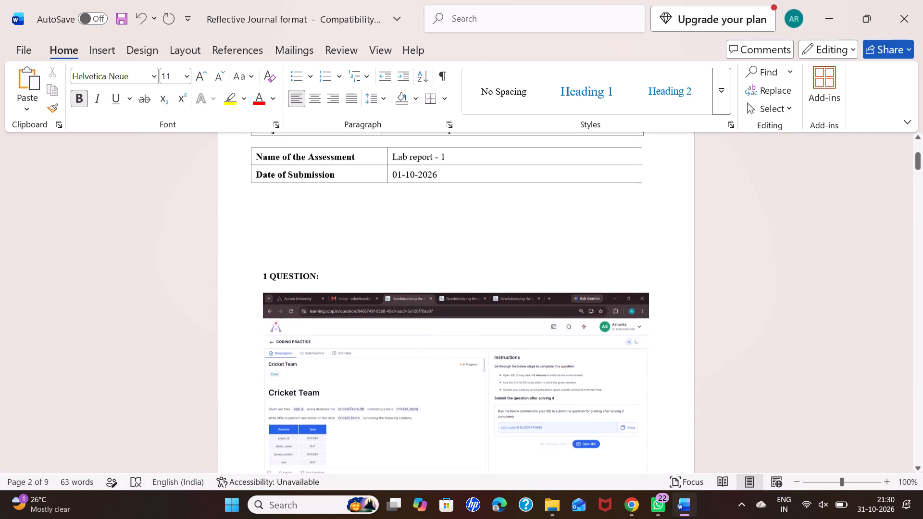
scroll(440, 396, "right", 1)
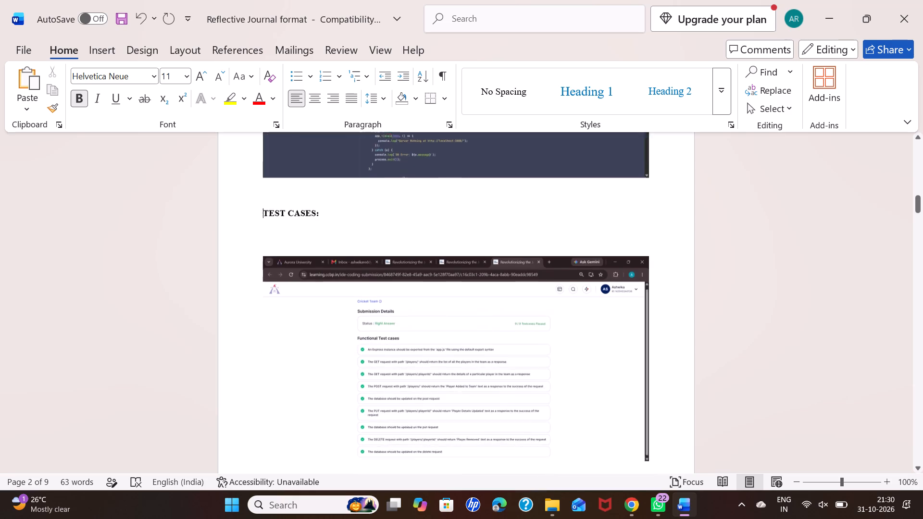
scroll(440, 396, "right", 1)
left_click(460, 364)
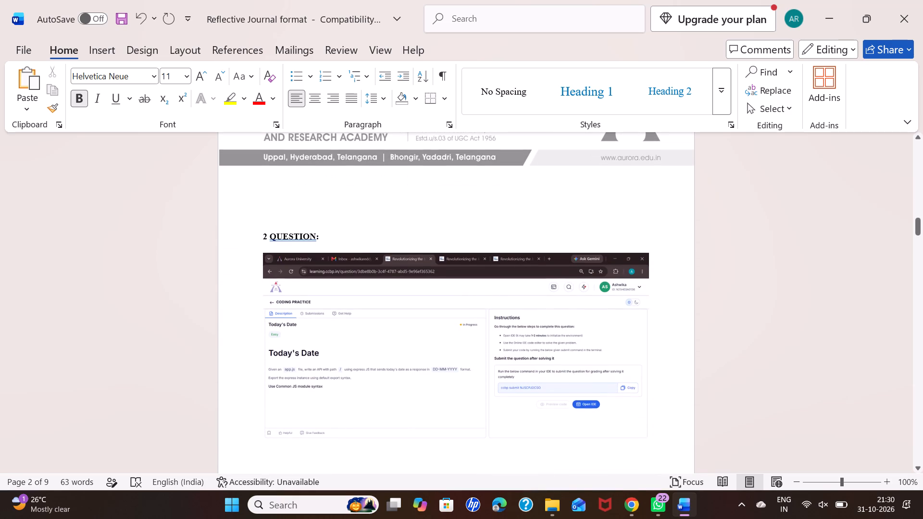
left_click(550, 507)
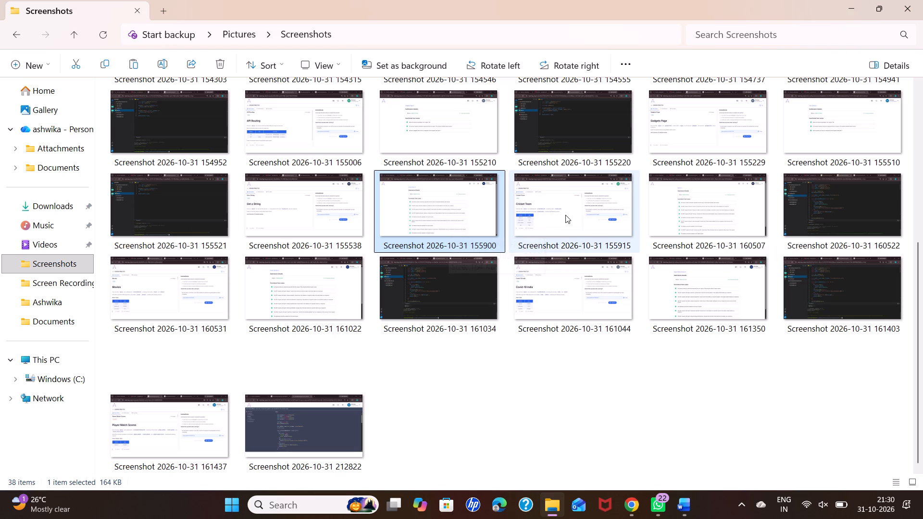
double_click(176, 294)
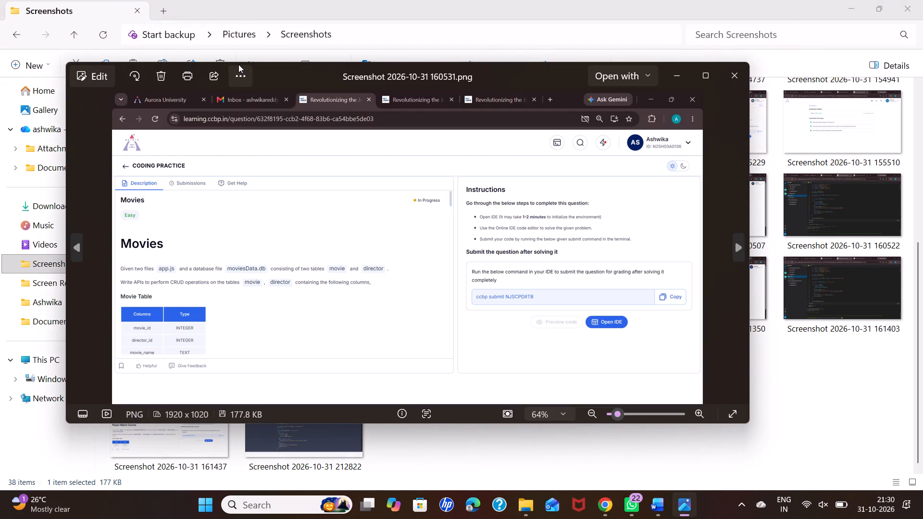
left_click(243, 75)
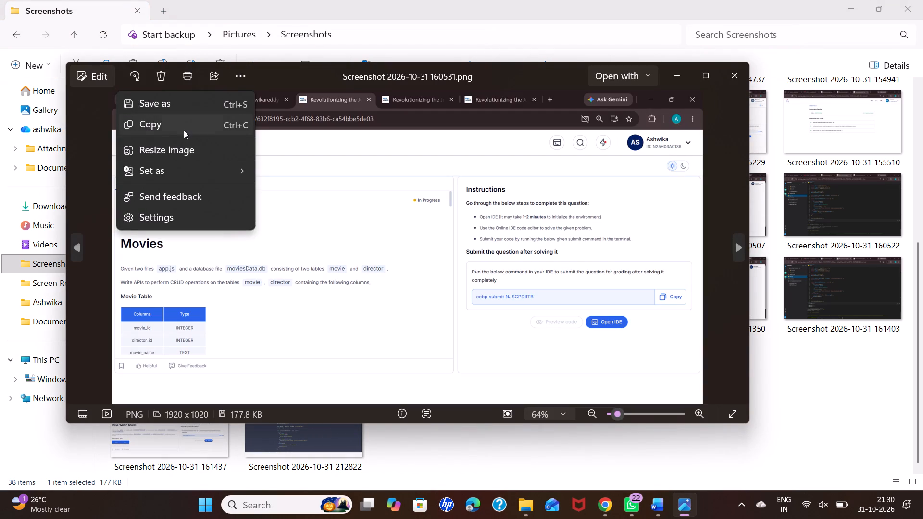
left_click(184, 130)
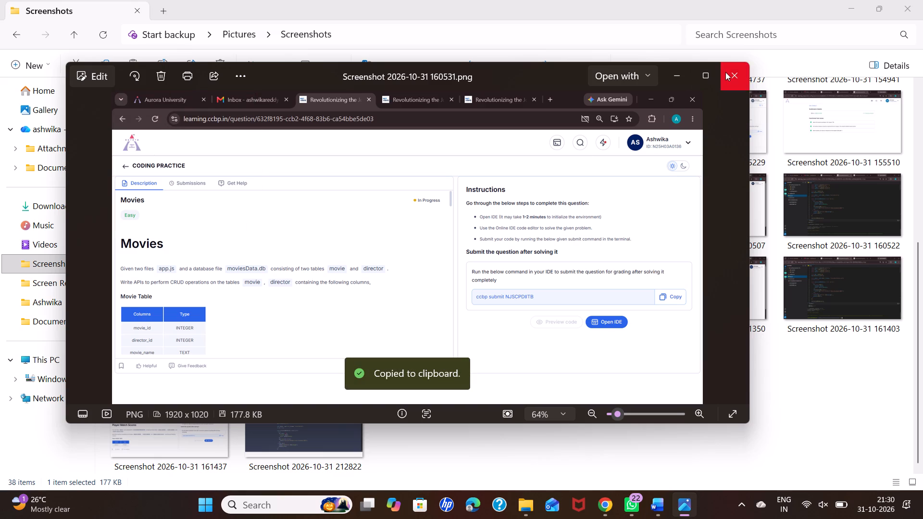
left_click(726, 72)
left_click(680, 510)
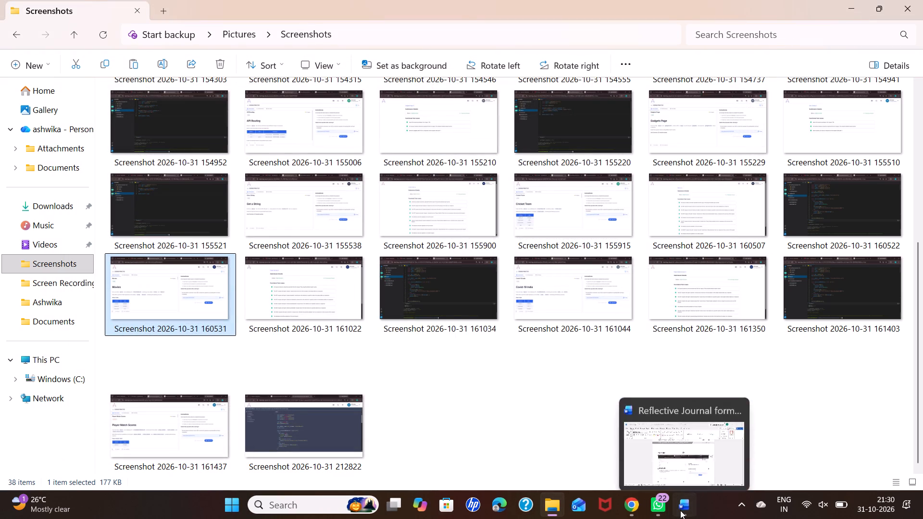
key("BackSpace")
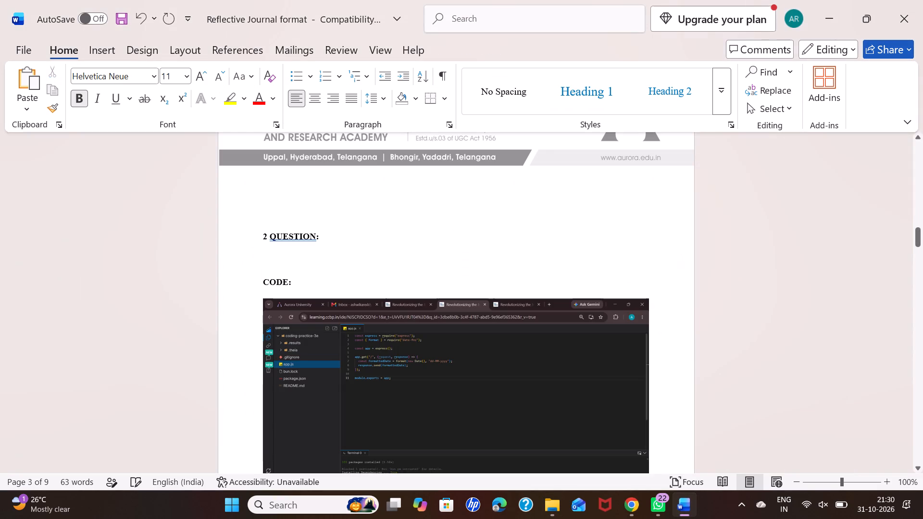
key("ctrl+v")
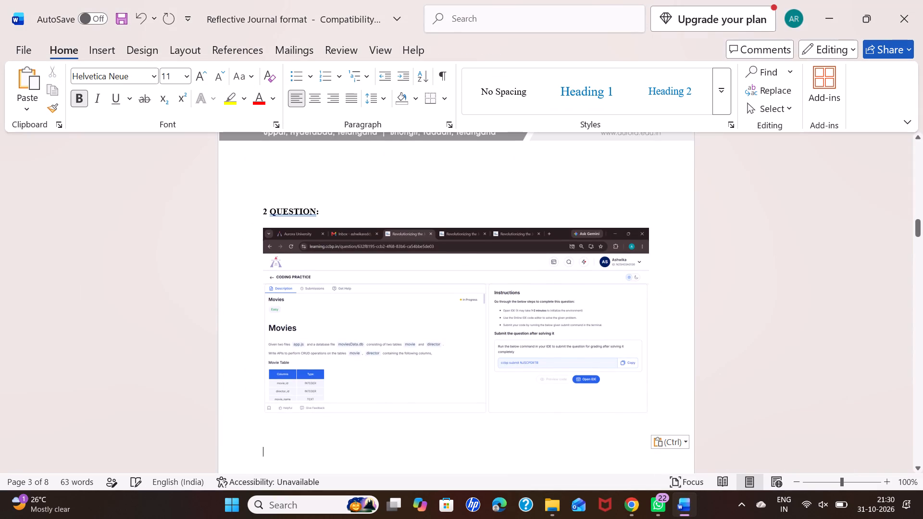
Delete two blank lines above the 2 QUESTION heading, bringing it up close to the page header.
scroll(506, 409, "down", 2)
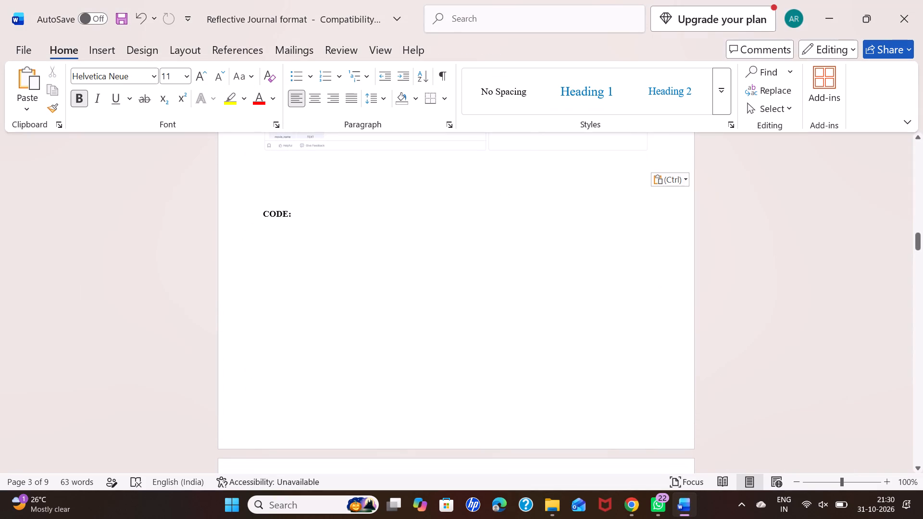
scroll(419, 267, "up", 1)
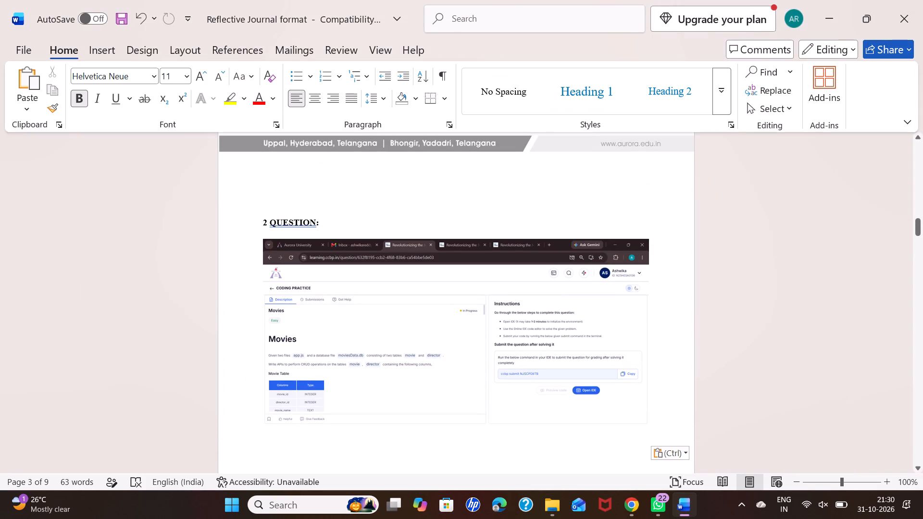
left_click(264, 220)
key("BackSpace")
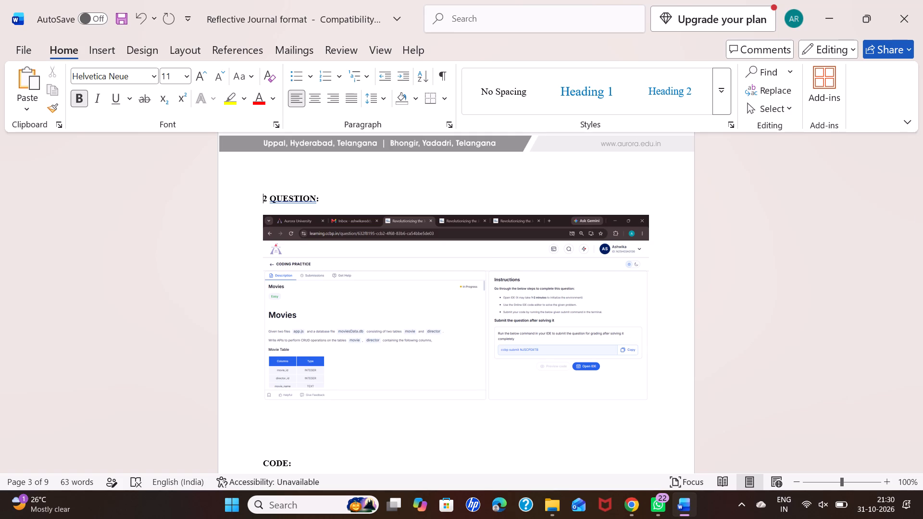
key("BackSpace")
scroll(264, 220, "down", 1)
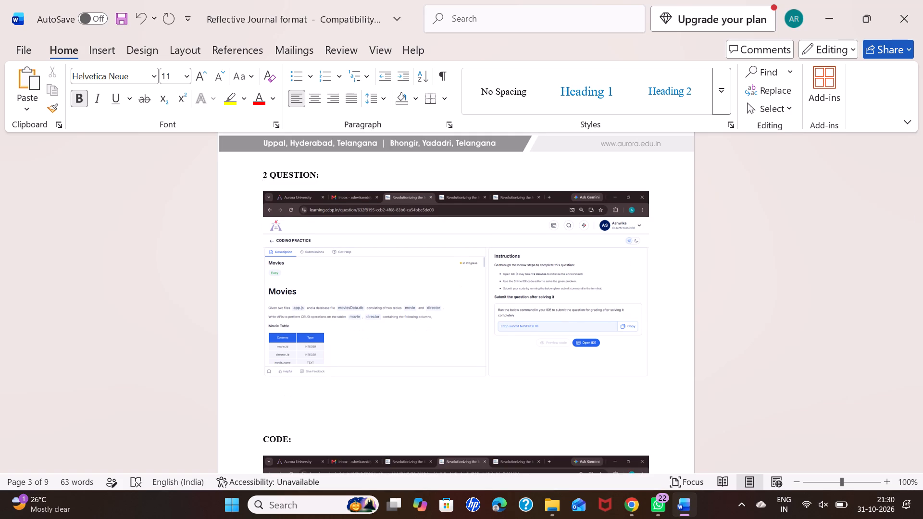
scroll(264, 220, "down", 1)
left_click(317, 332)
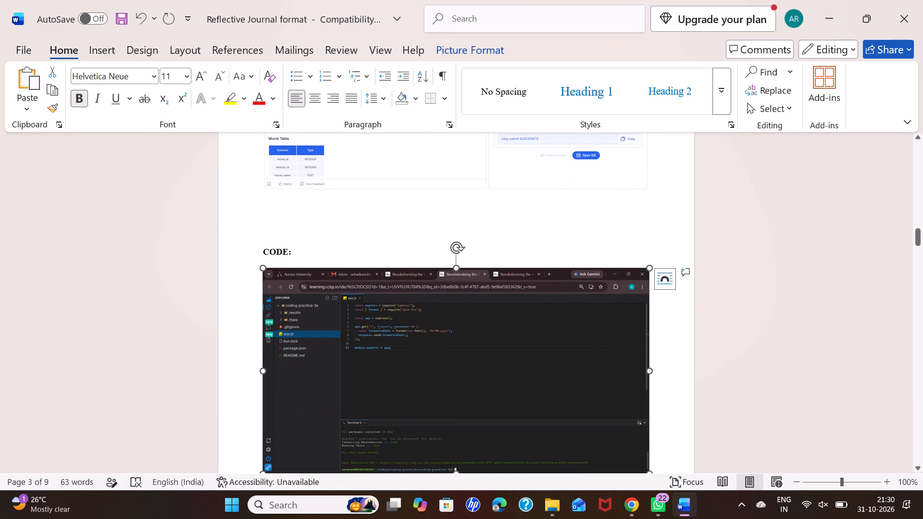
key("BackSpace")
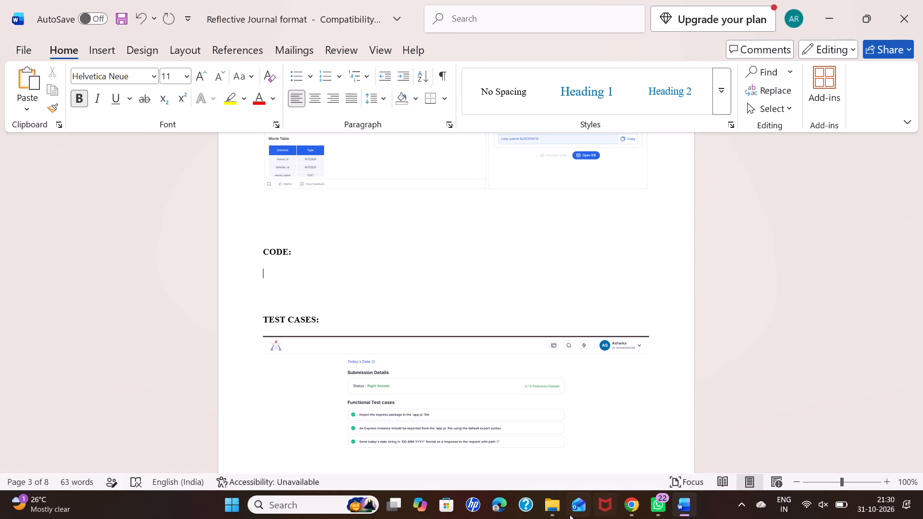
left_click(558, 512)
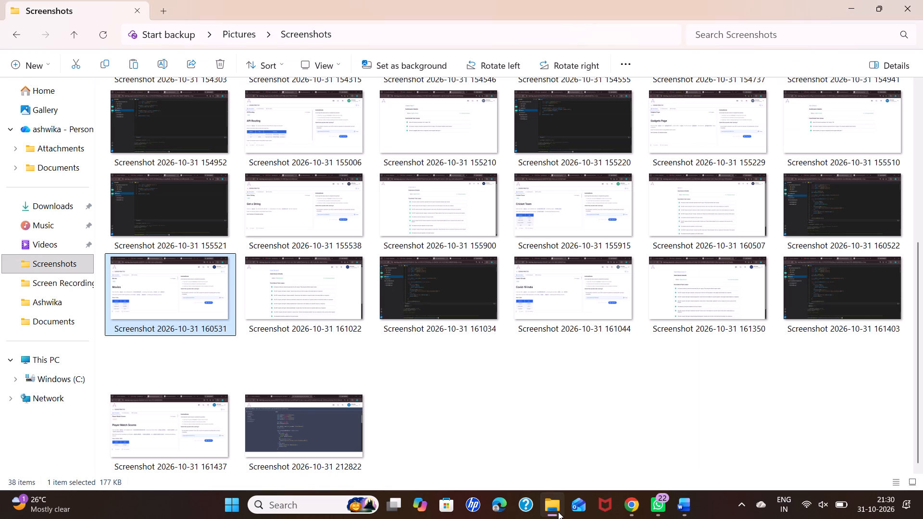
double_click(837, 211)
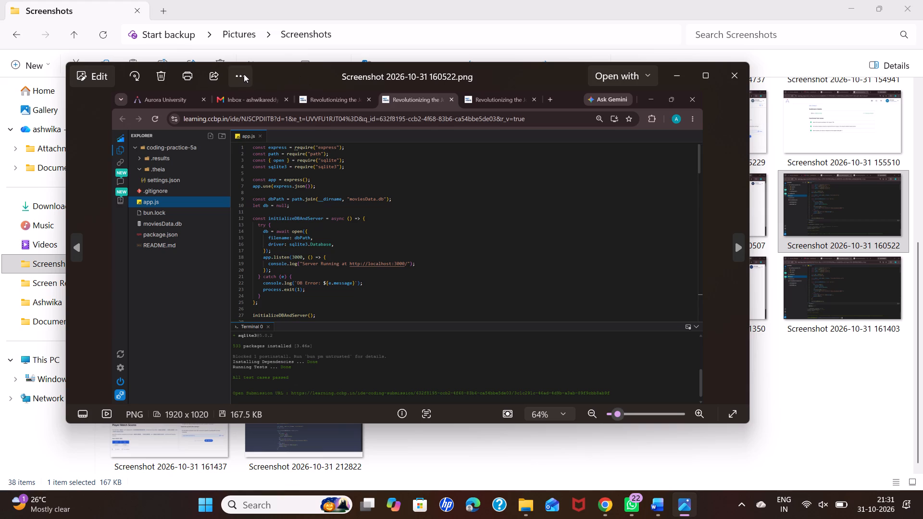
left_click(243, 74)
left_click(200, 133)
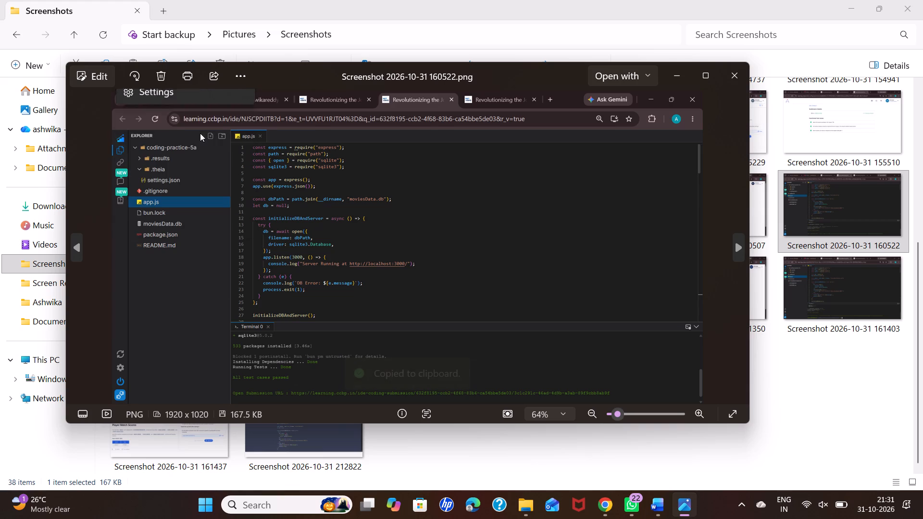
left_click(722, 83)
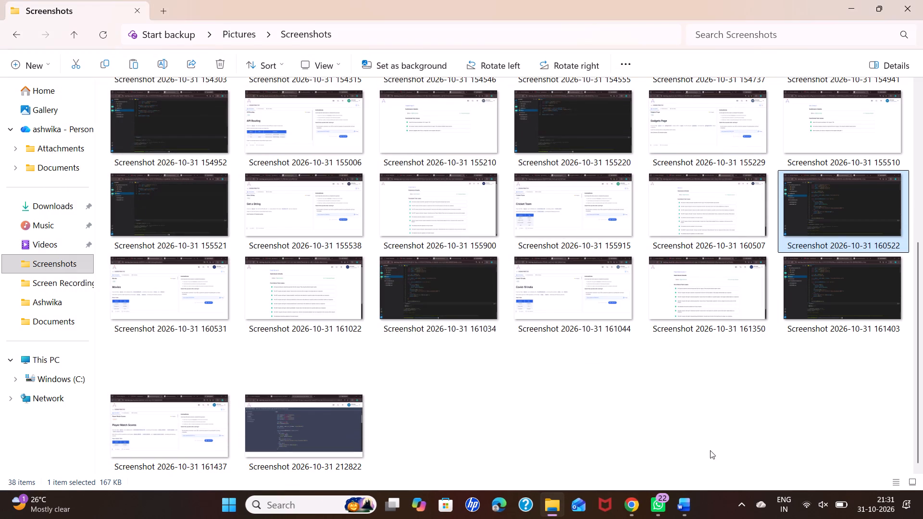
left_click(684, 510)
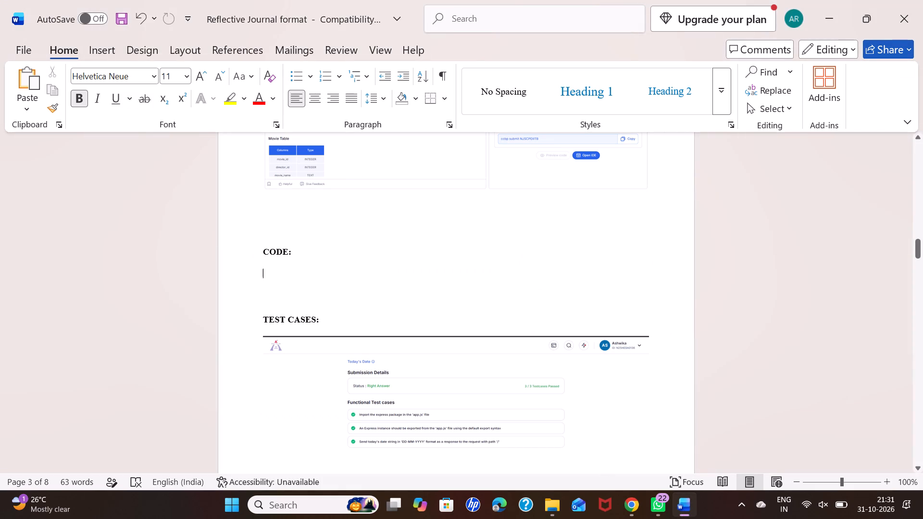
left_click(278, 286)
key("ctrl+v")
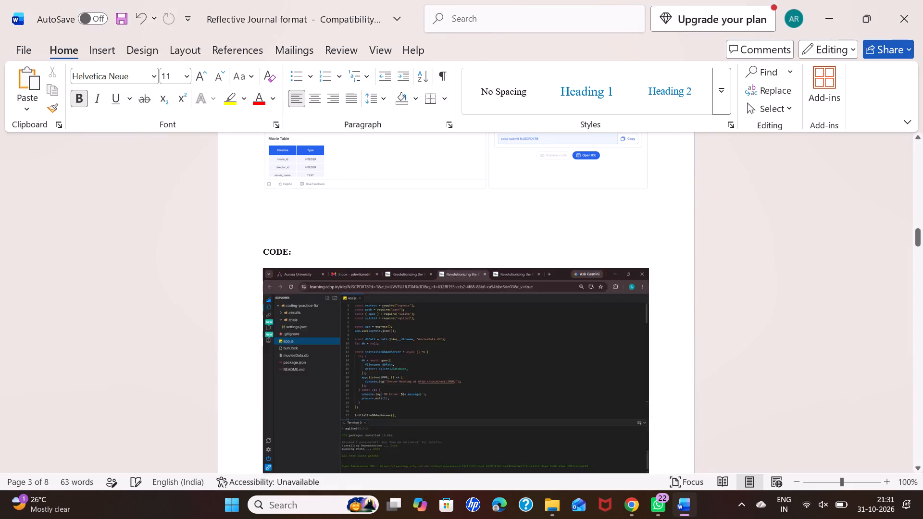
scroll(278, 286, "down", 2)
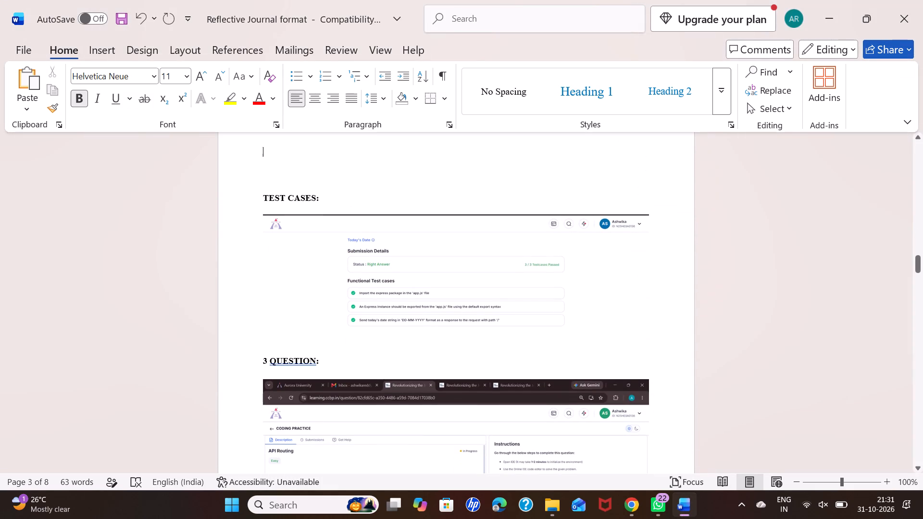
left_click(394, 316)
key("BackSpace")
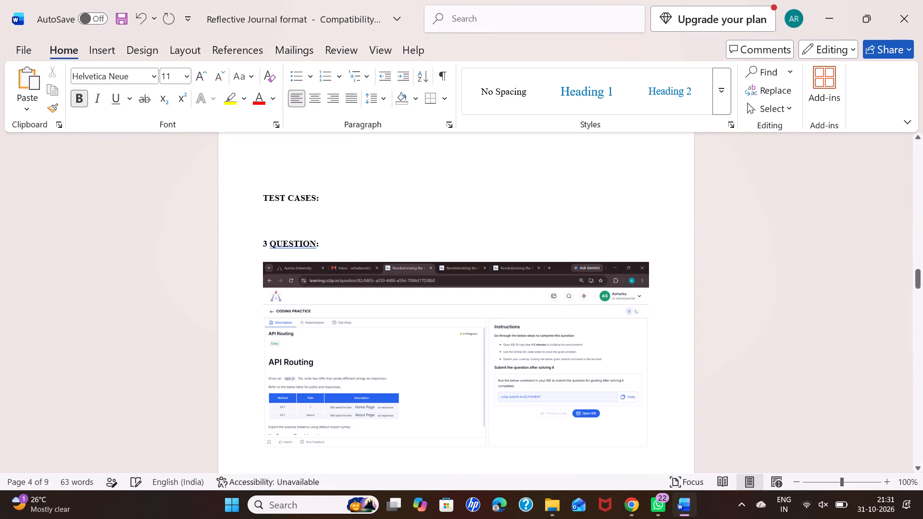
left_click(547, 502)
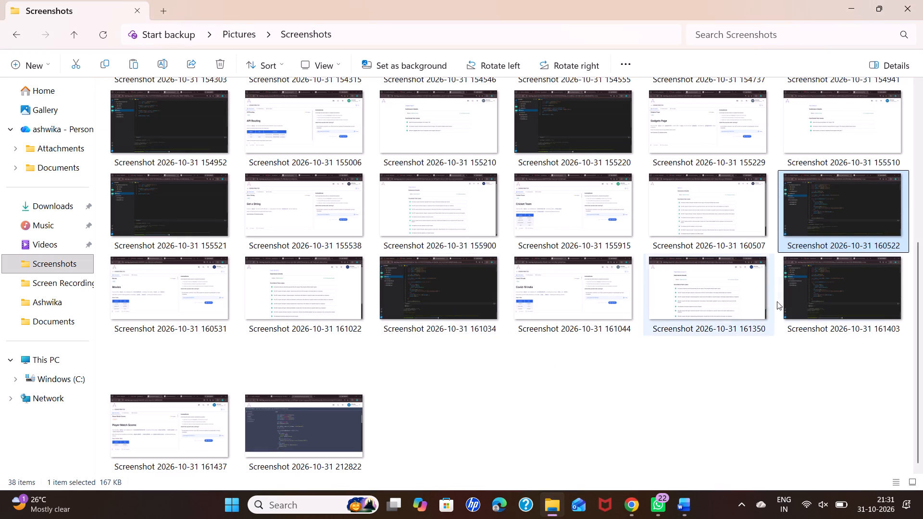
double_click(717, 219)
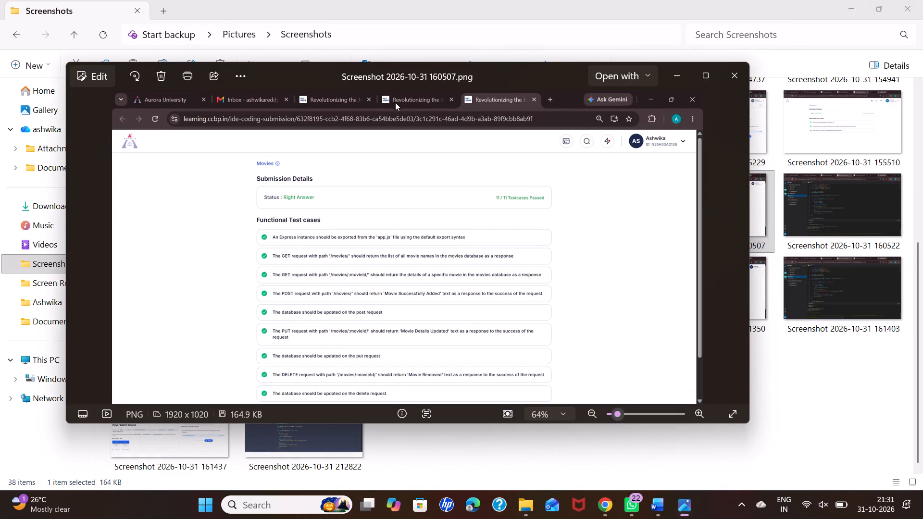
left_click(239, 76)
left_click(209, 122)
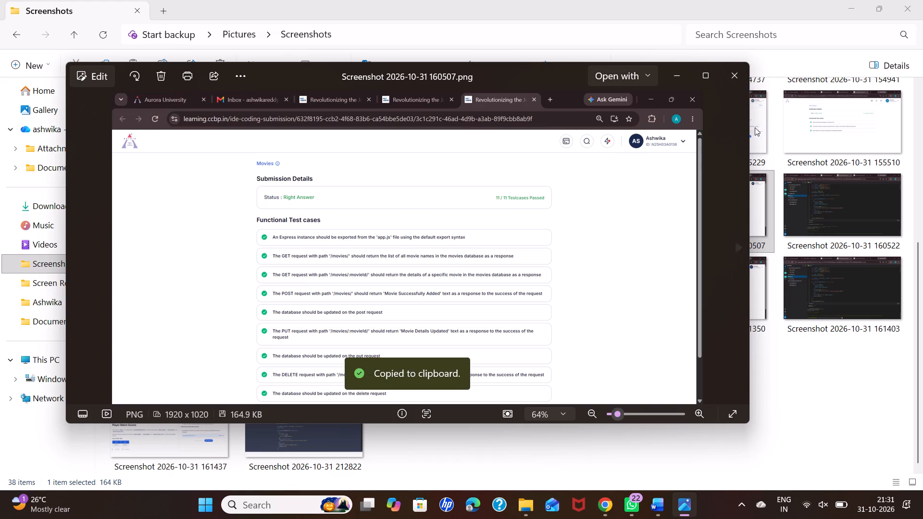
left_click(726, 85)
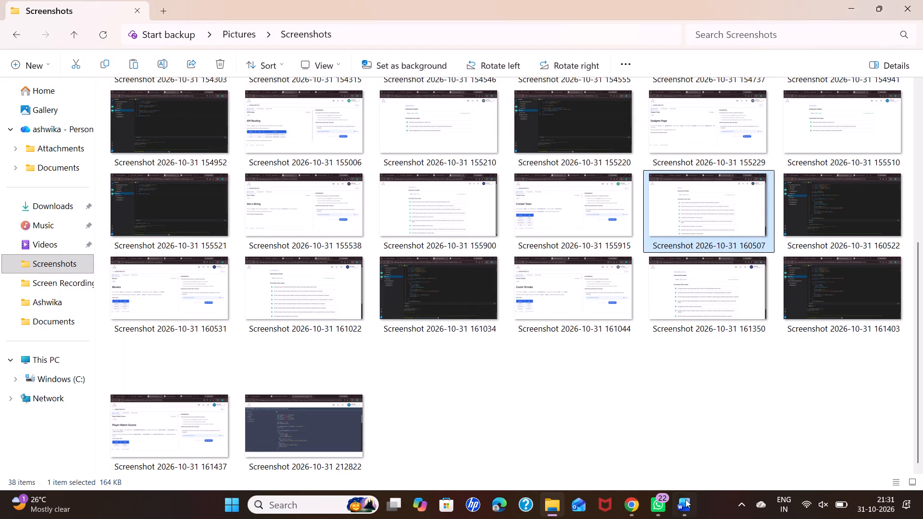
left_click(684, 500)
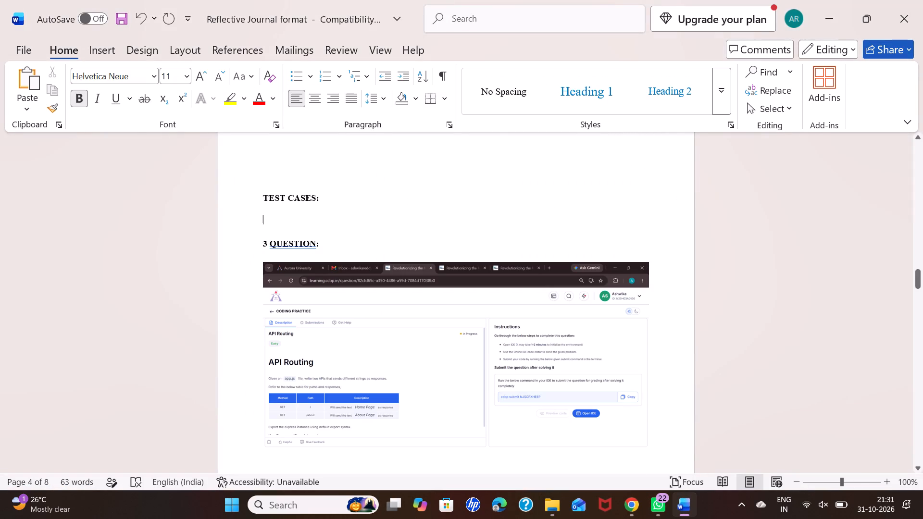
key("ctrl+v")
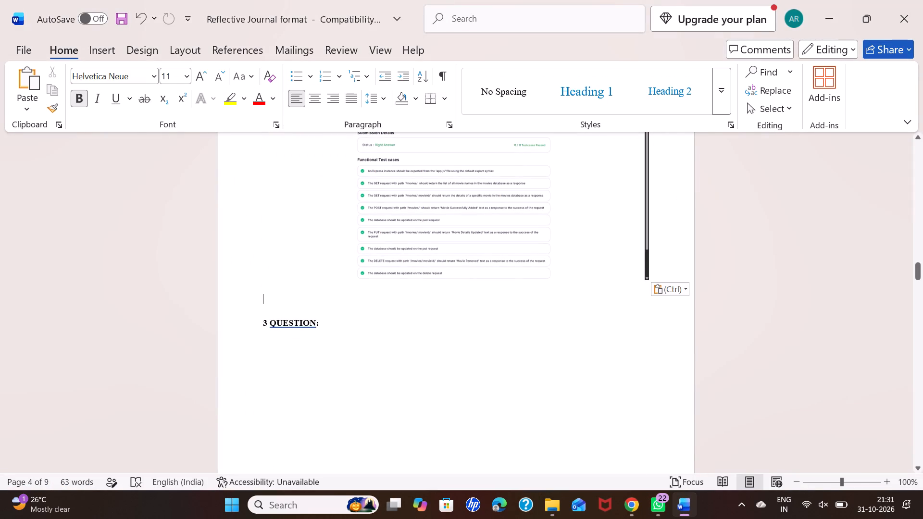
Insert nine blank lines between the Movies test cases picture and the 3 QUESTION heading, moving the heading onto the following page.
key("Return")
key("Return")
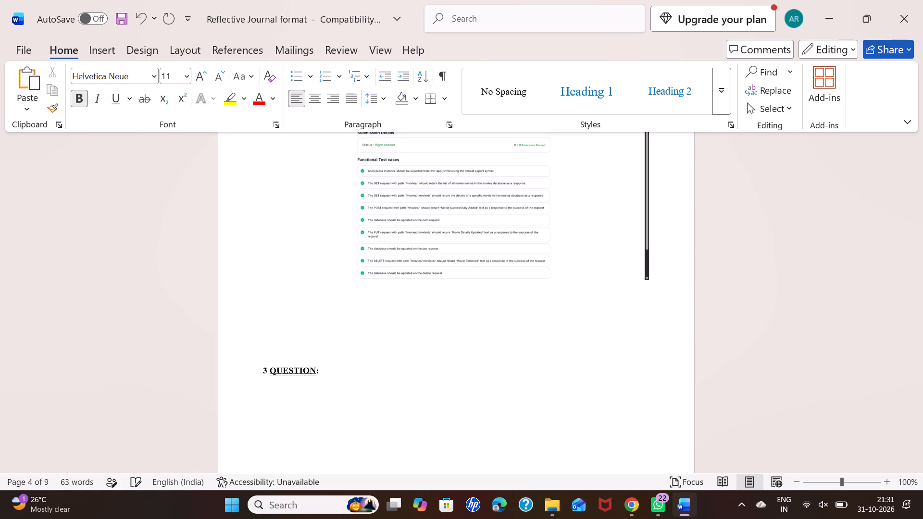
scroll(302, 303, "right", 1)
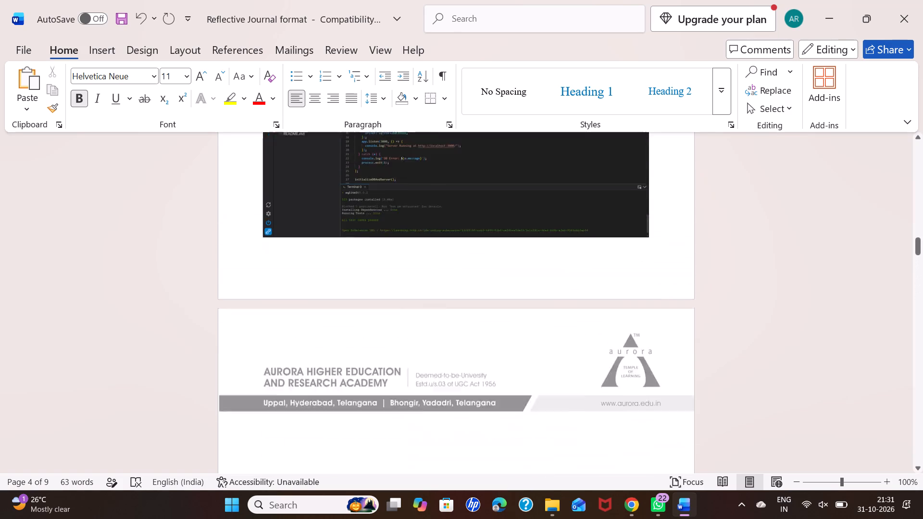
scroll(302, 303, "right", 2)
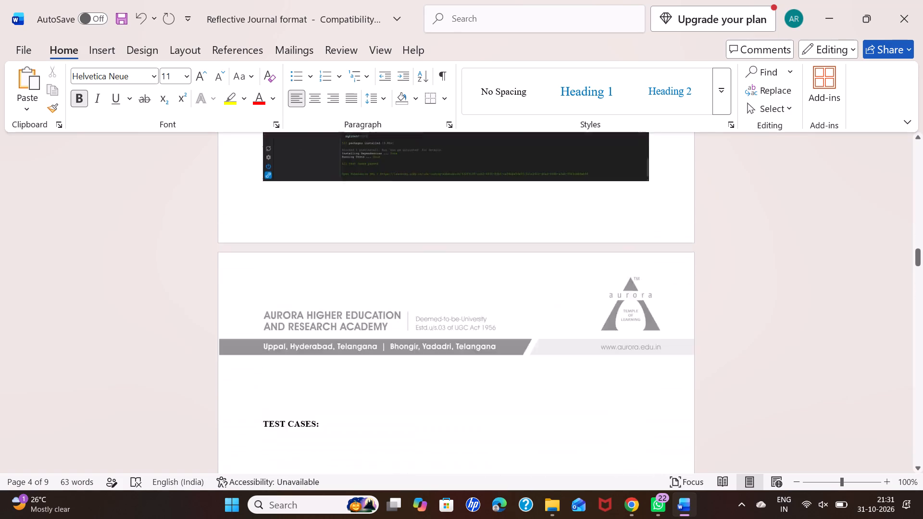
scroll(302, 303, "right", 2)
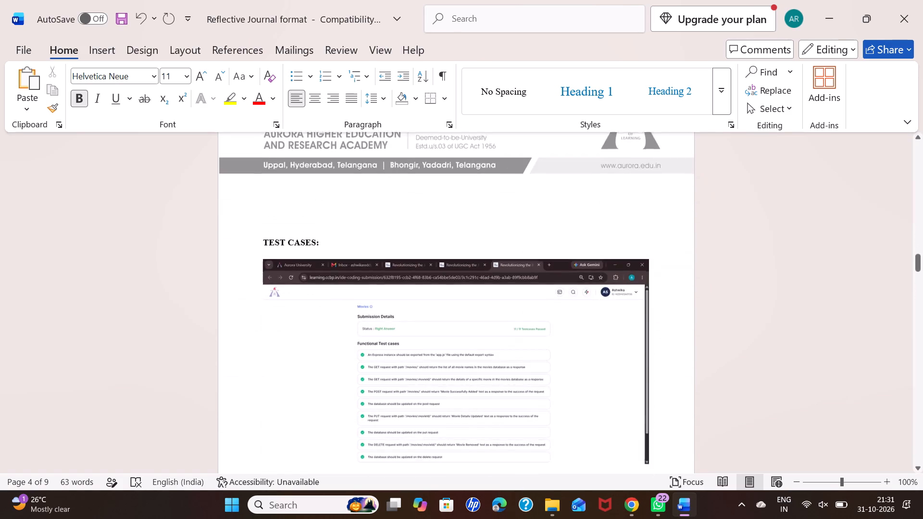
scroll(302, 303, "right", 1)
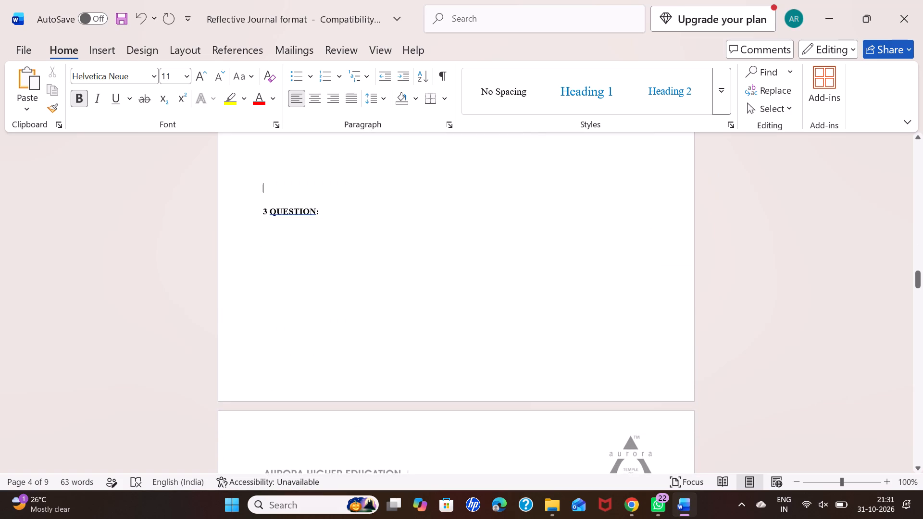
left_click(283, 194)
key("Return")
key("Return")
key("Return")
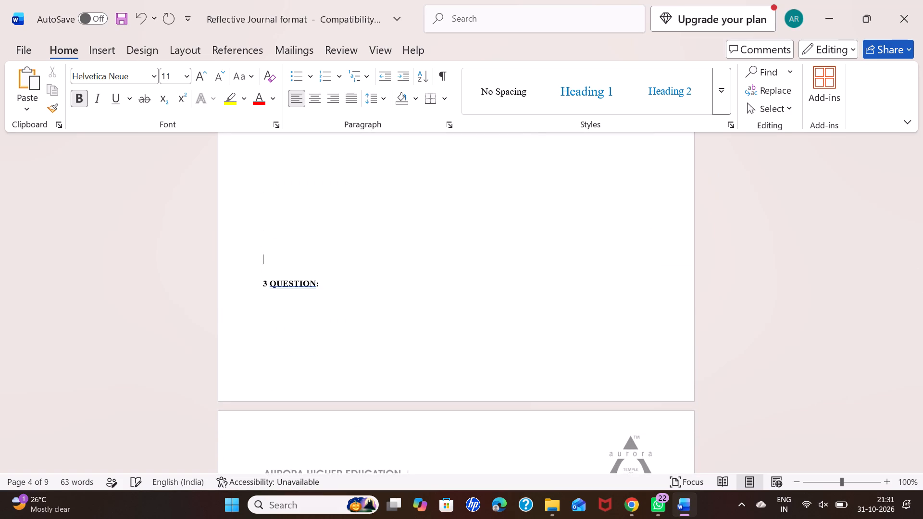
key("Return")
key("Return")
key("Return")
key("Return")
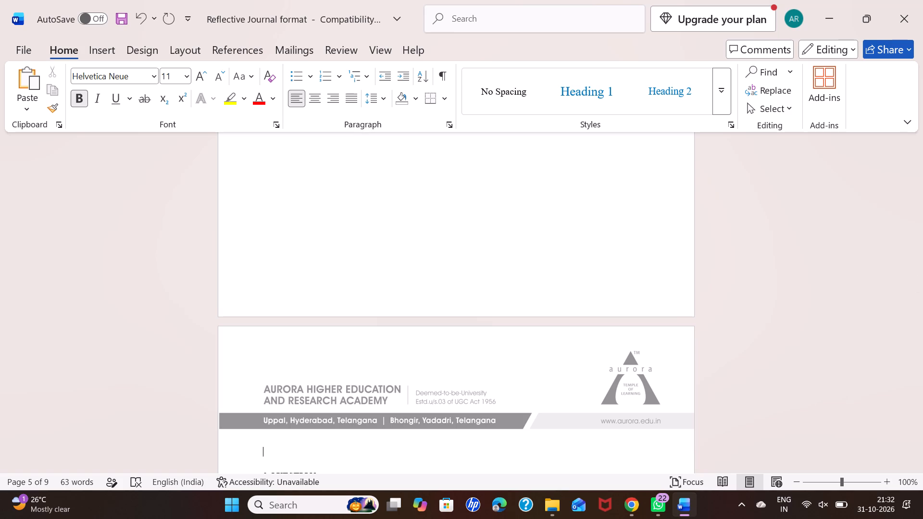
scroll(283, 194, "up", 1)
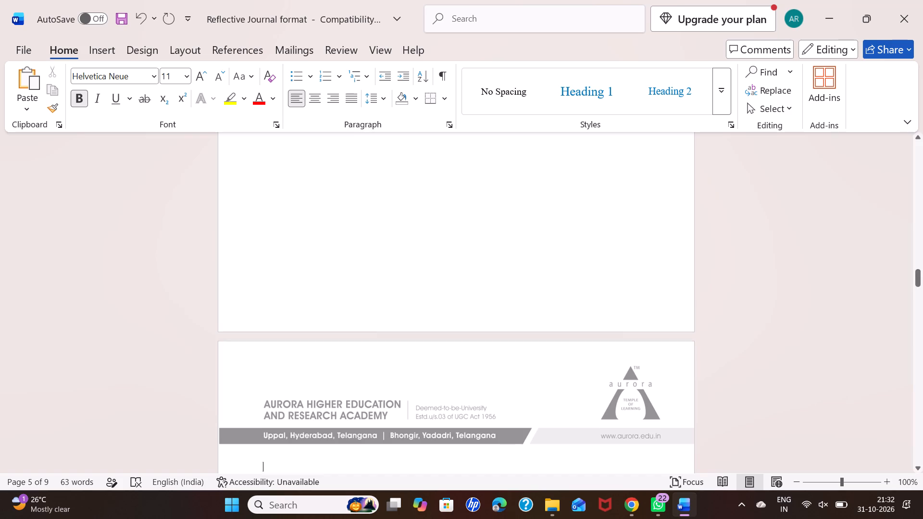
scroll(283, 194, "up", 1)
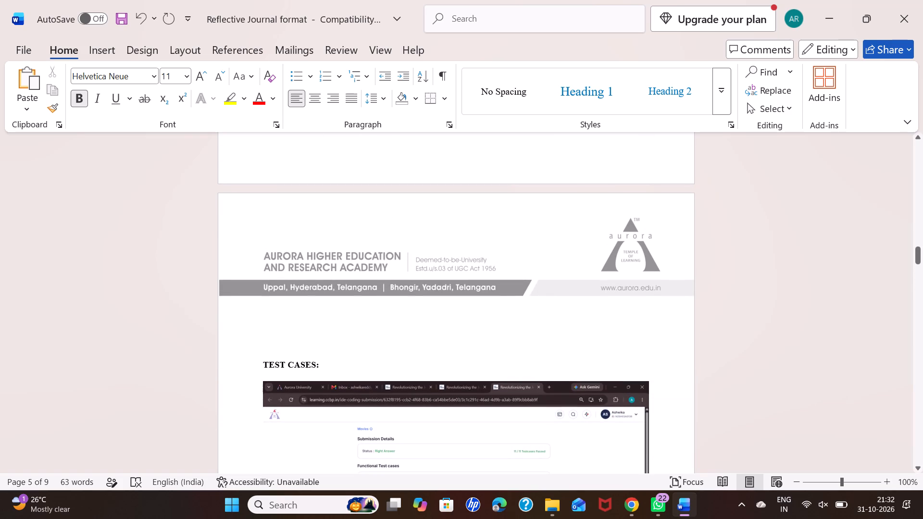
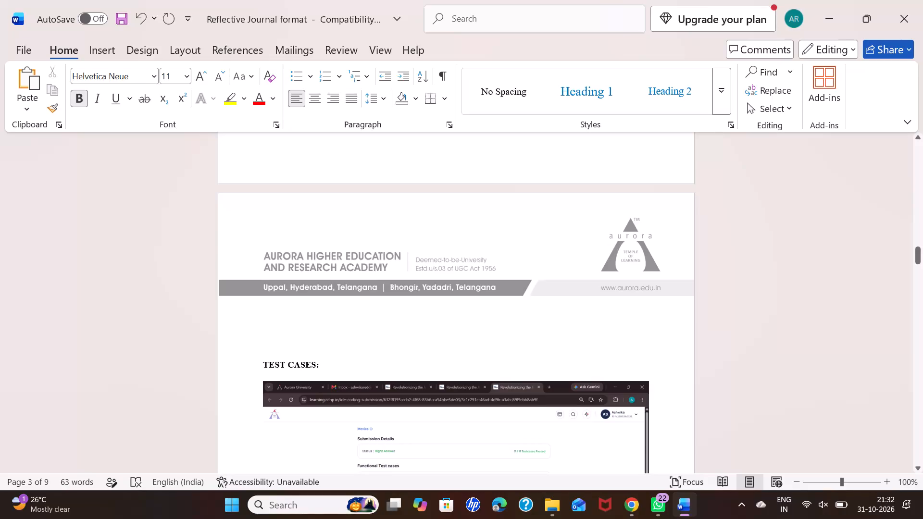
Look back over the Cricket Team and Movies question pages to check the placed pictures and the spacing around the headings.
scroll(283, 194, "right", 2)
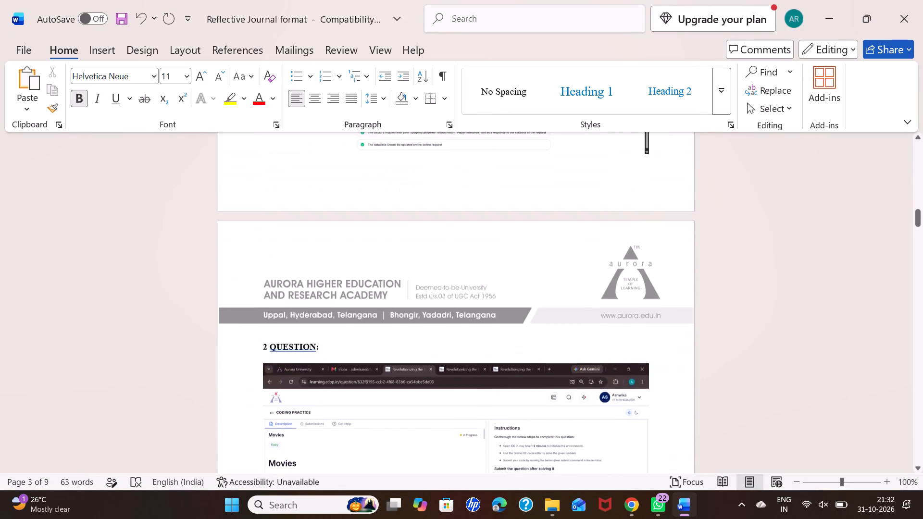
scroll(283, 194, "right", 1)
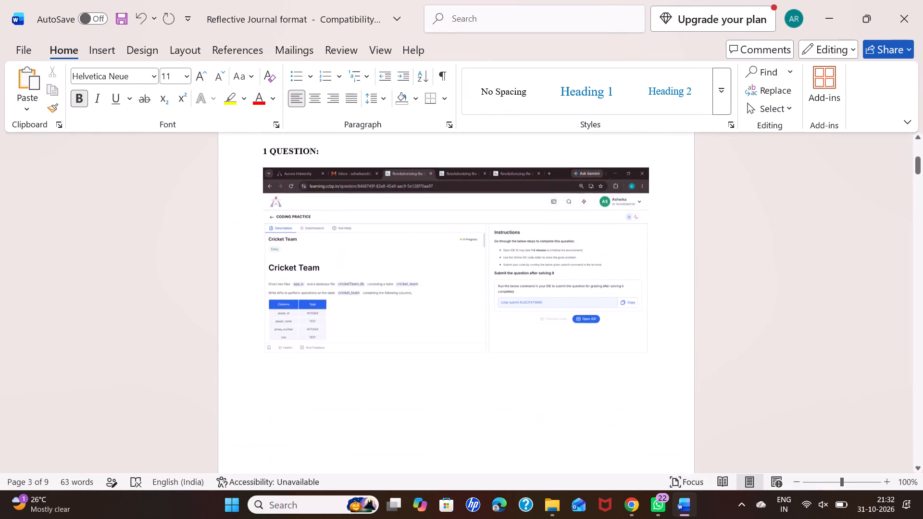
scroll(283, 194, "right", 2)
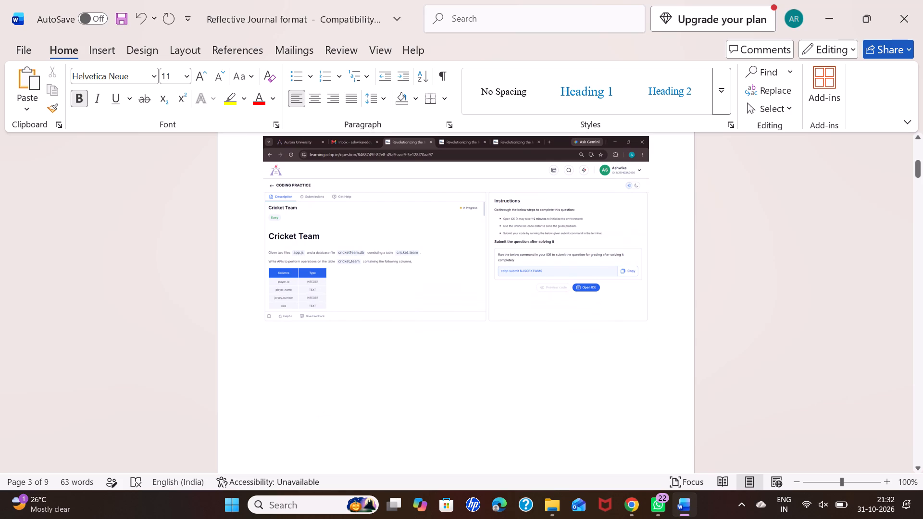
scroll(283, 194, "right", 1)
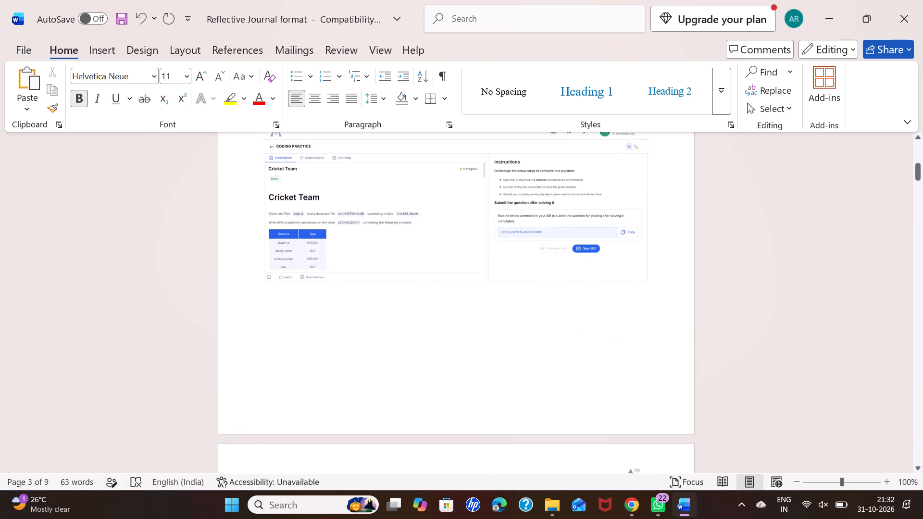
scroll(283, 194, "right", 1)
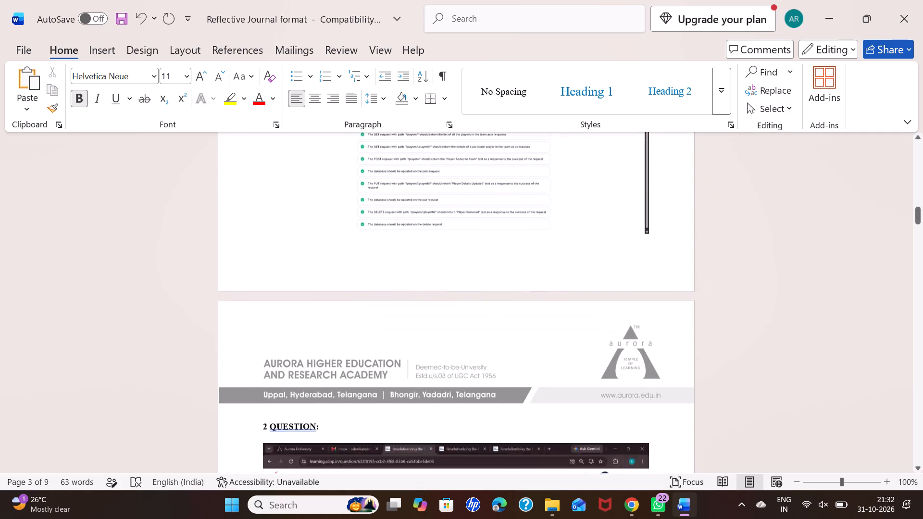
scroll(283, 194, "right", 1)
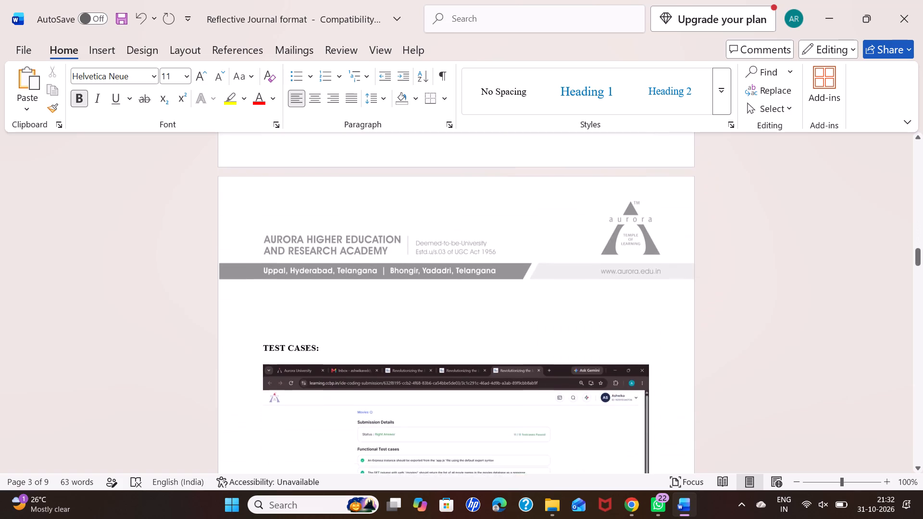
scroll(283, 194, "right", 1)
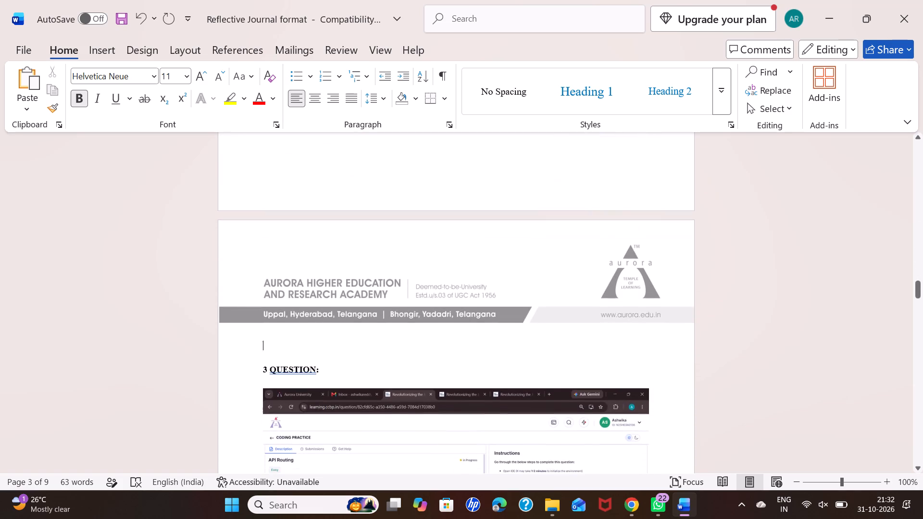
Delete one blank line above the 3 QUESTION heading so it sits close to the page header.
scroll(283, 194, "right", 2)
key("BackSpace")
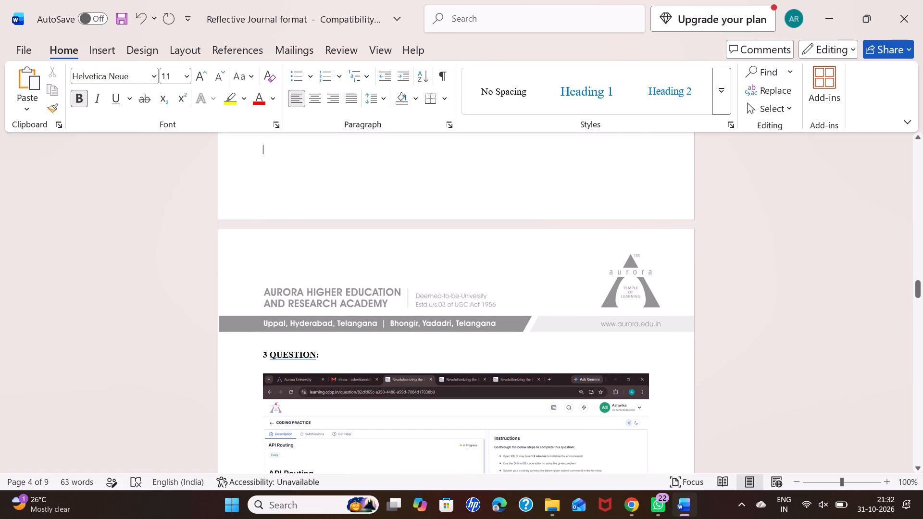
left_click(408, 363)
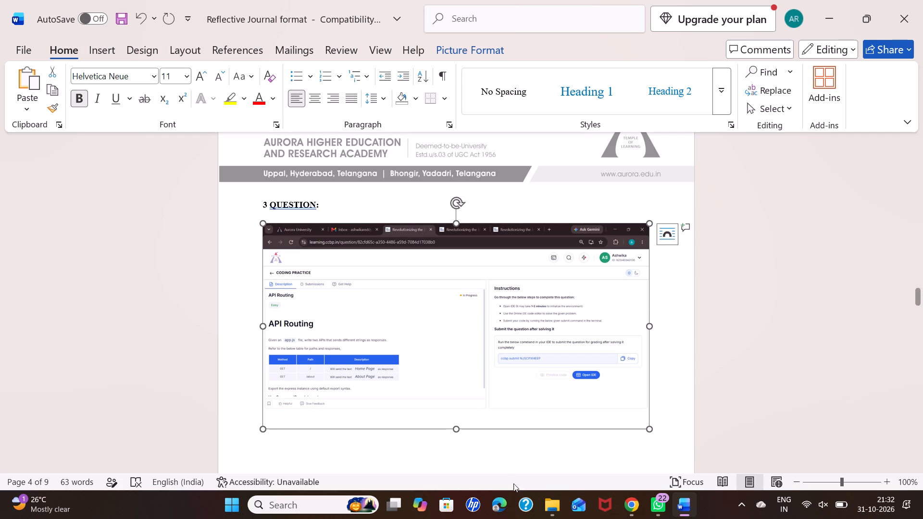
left_click(548, 509)
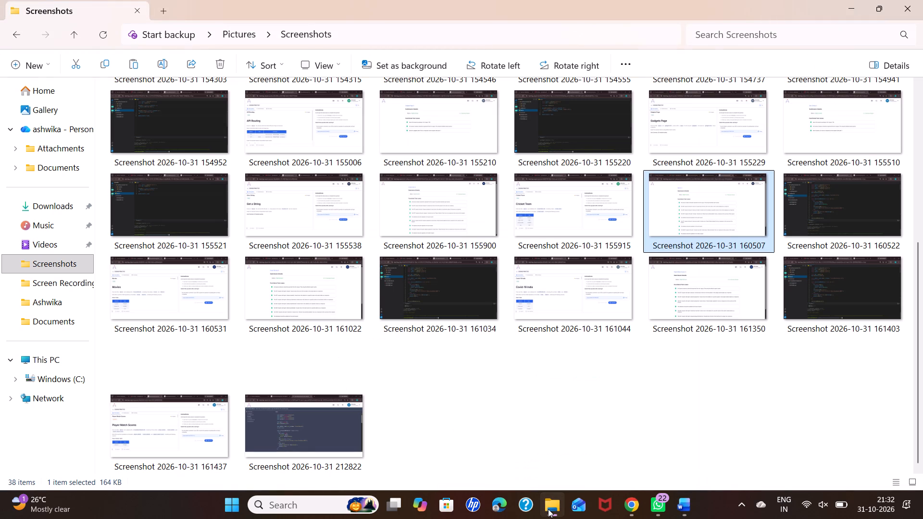
double_click(570, 323)
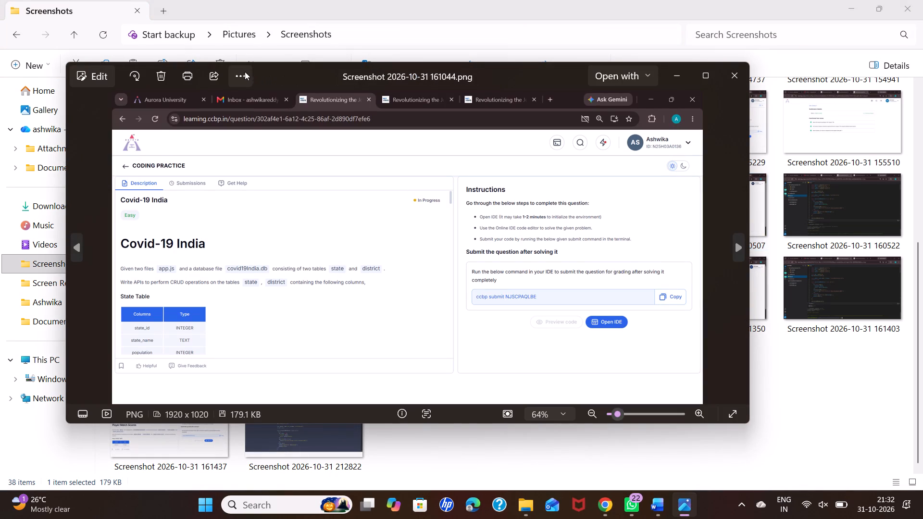
left_click(244, 72)
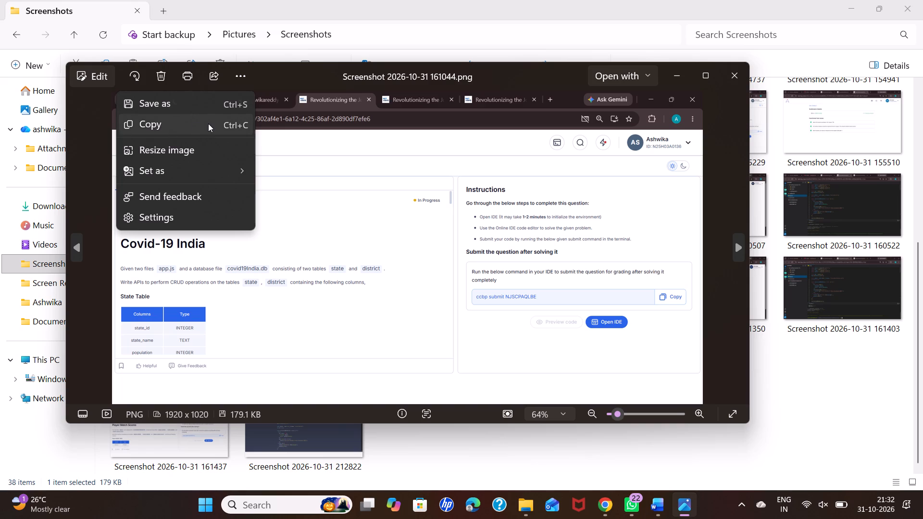
left_click(208, 124)
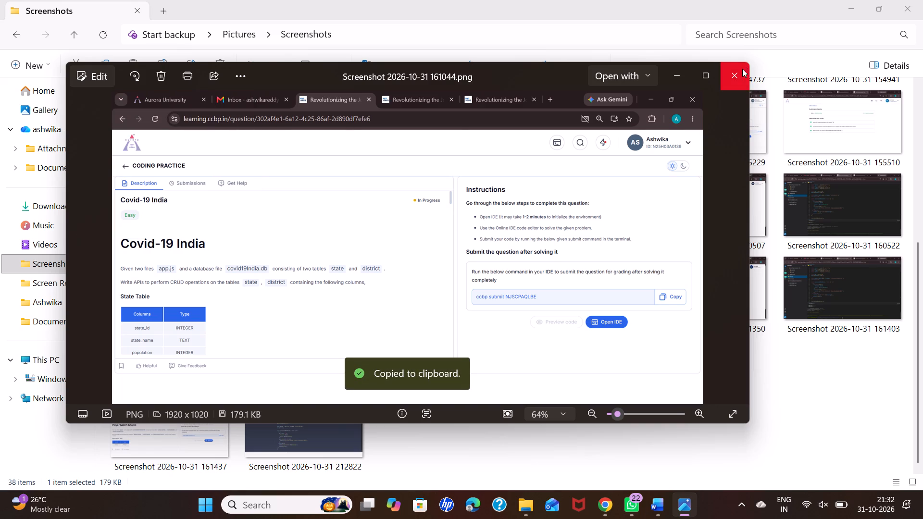
left_click(740, 72)
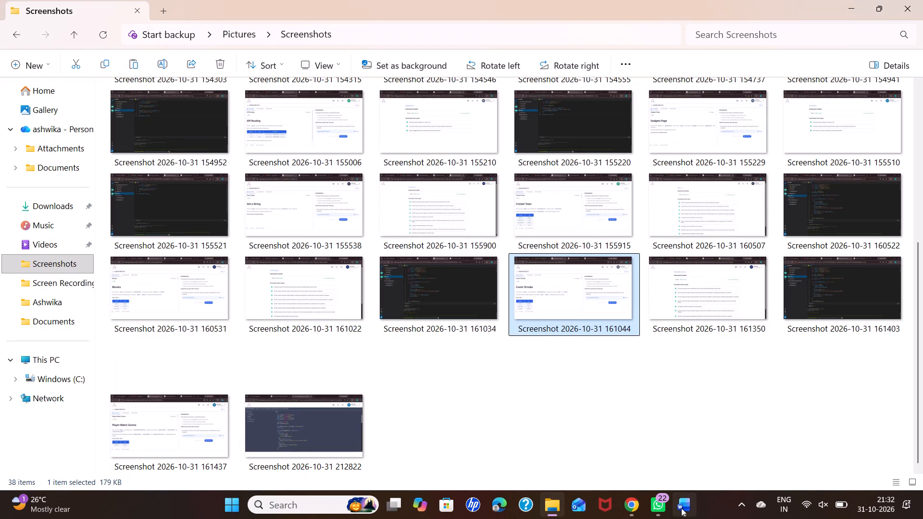
left_click(681, 508)
key("BackSpace")
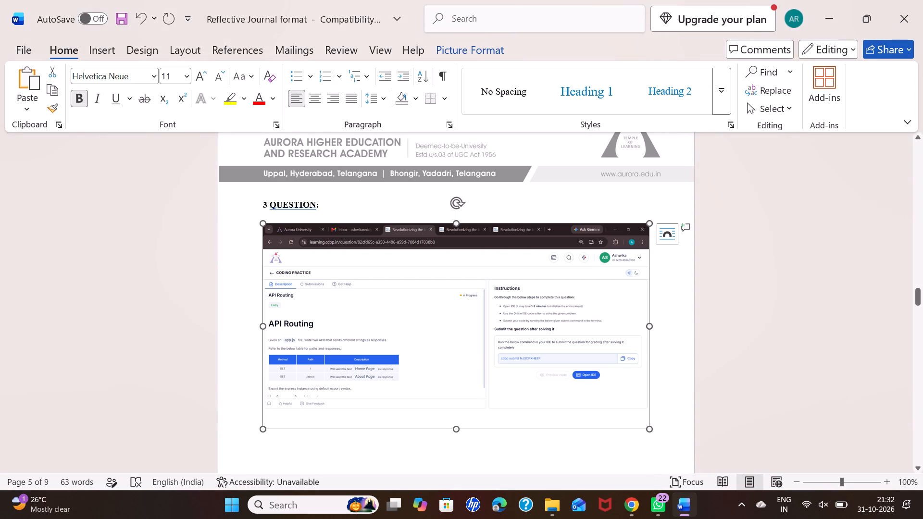
key("ctrl+v")
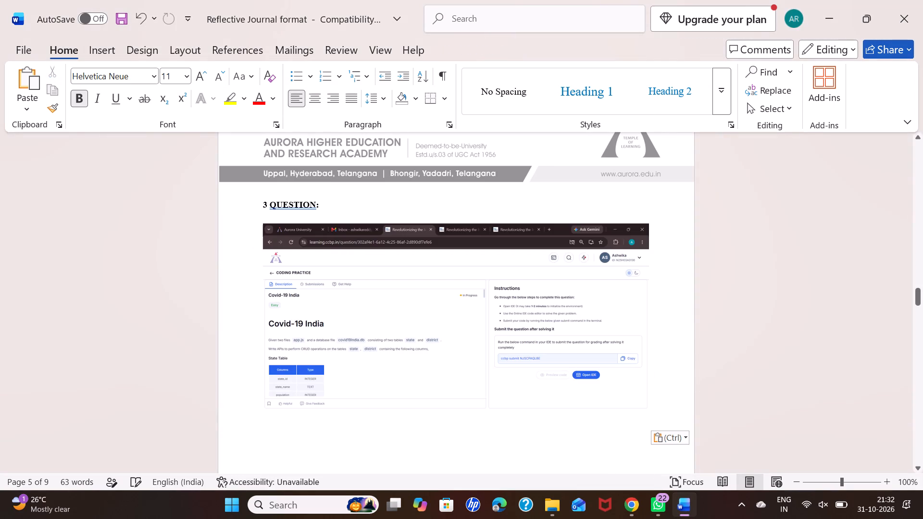
Delete the blank lines between the Covid-19 India question picture and the CODE heading, bringing the heading directly below the picture.
scroll(632, 446, "right", 1)
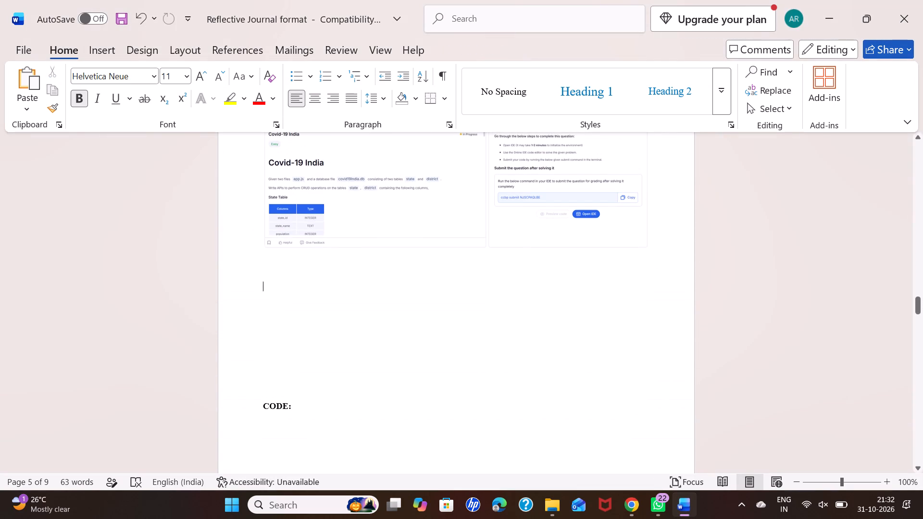
left_click(261, 406)
key("BackSpace")
key("BackSpace")
key("BackSpace")
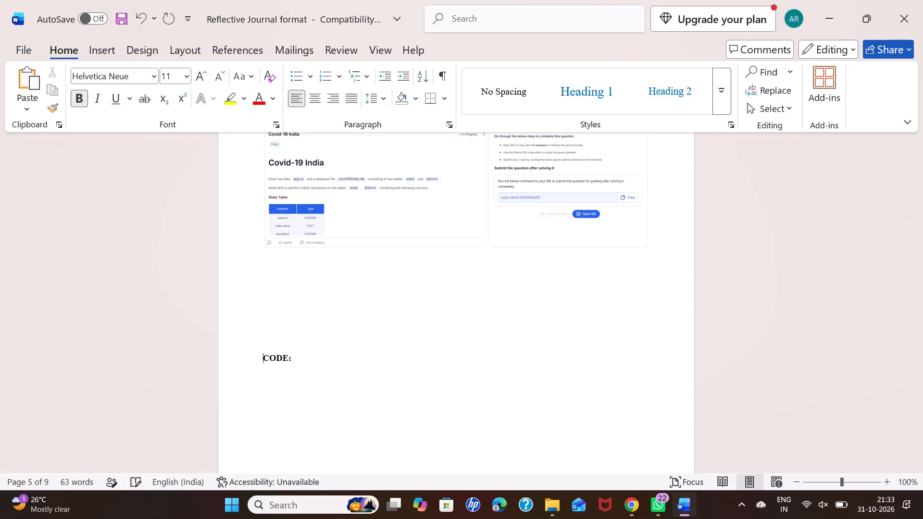
key("BackSpace")
key("BackSpace")
key("BackSpace")
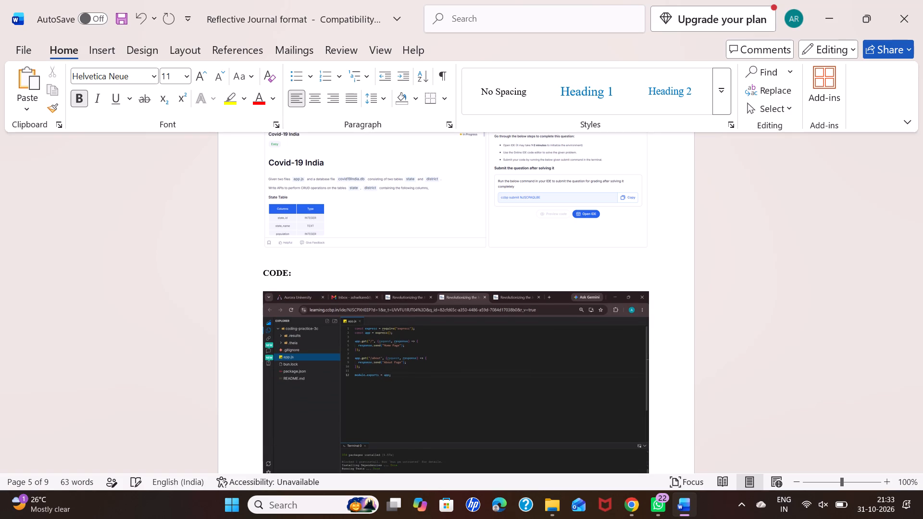
left_click(337, 459)
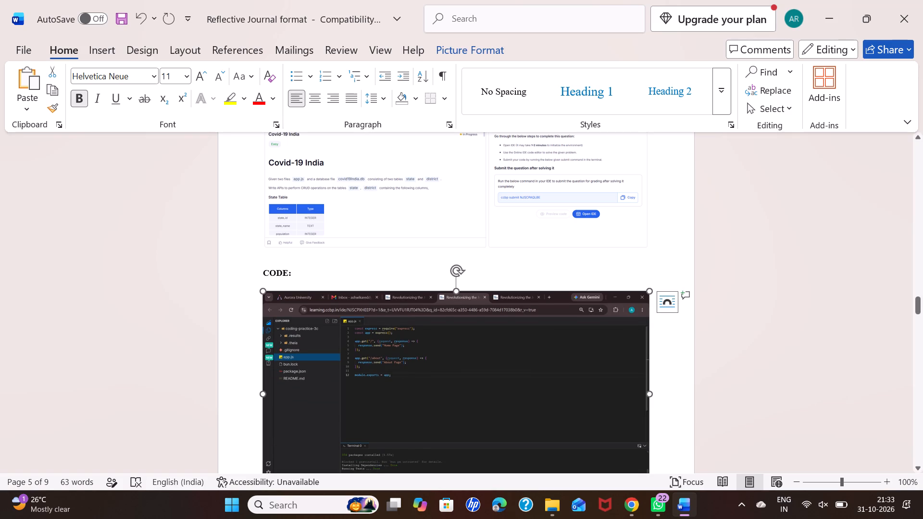
key("BackSpace")
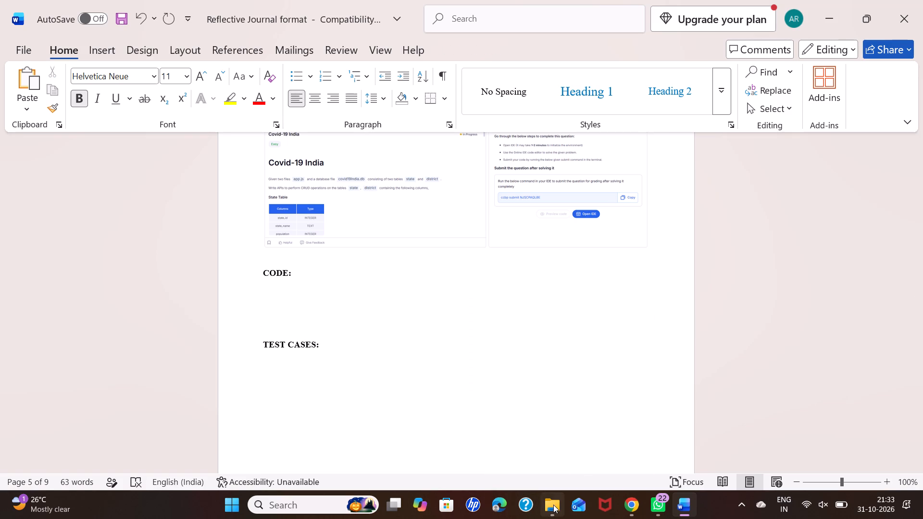
left_click(553, 505)
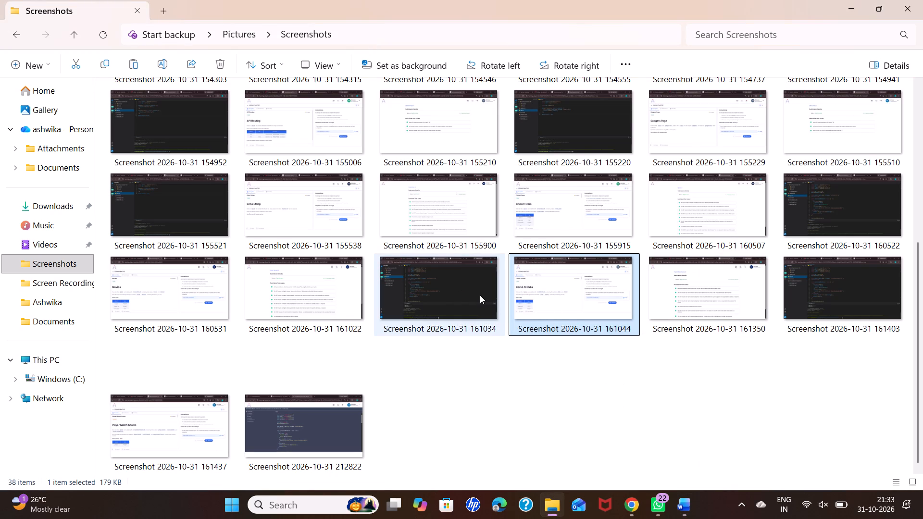
double_click(444, 288)
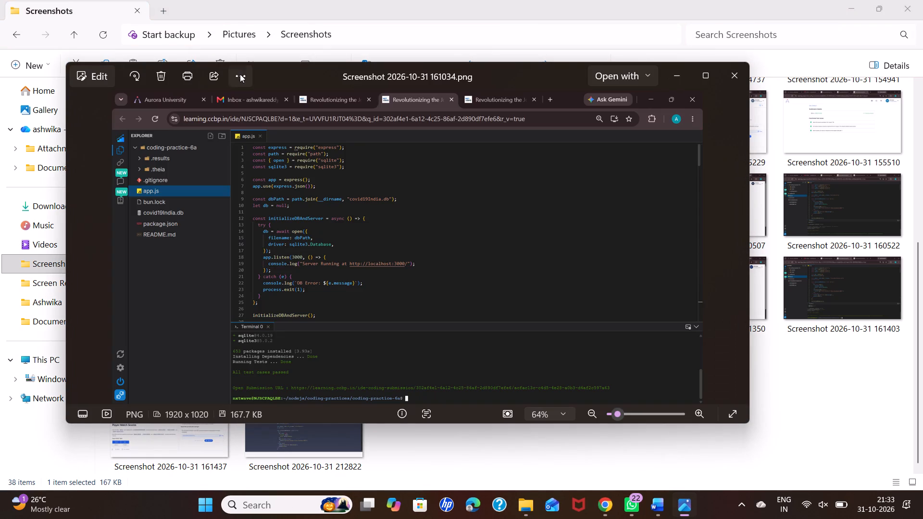
left_click(244, 69)
left_click(225, 125)
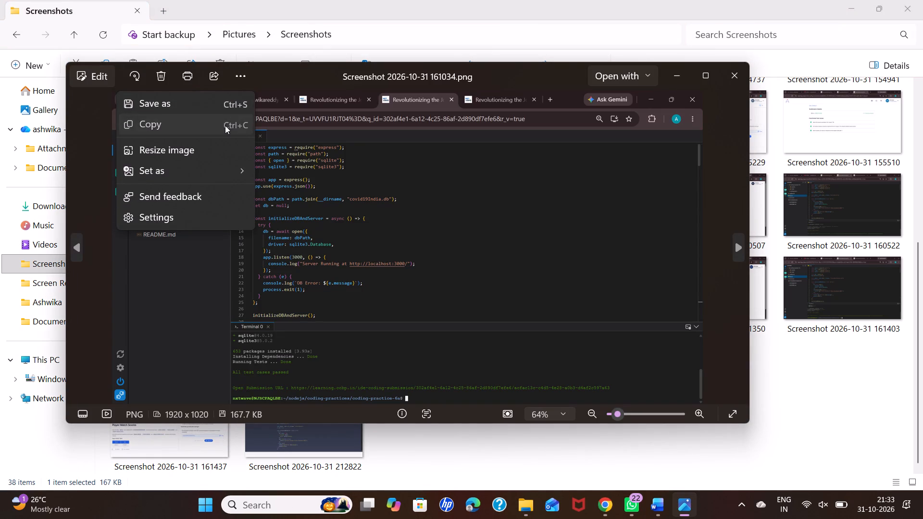
left_click(742, 72)
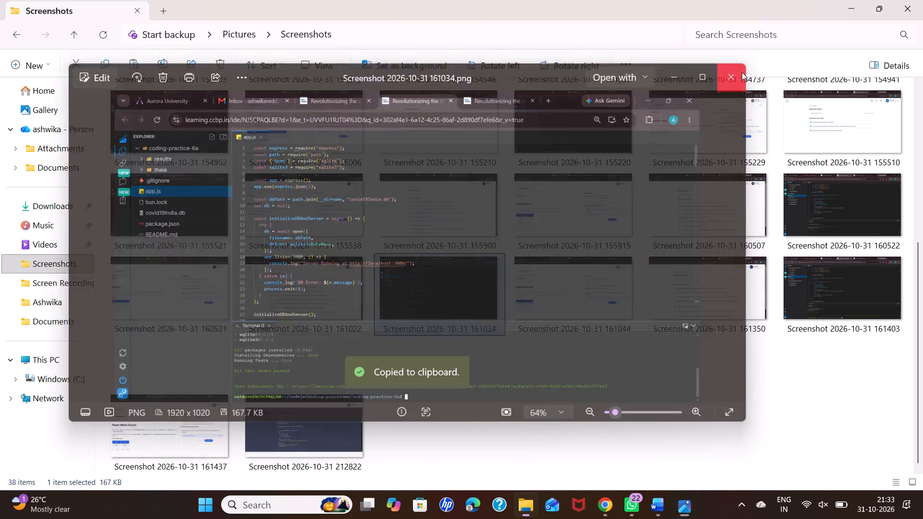
left_click(684, 499)
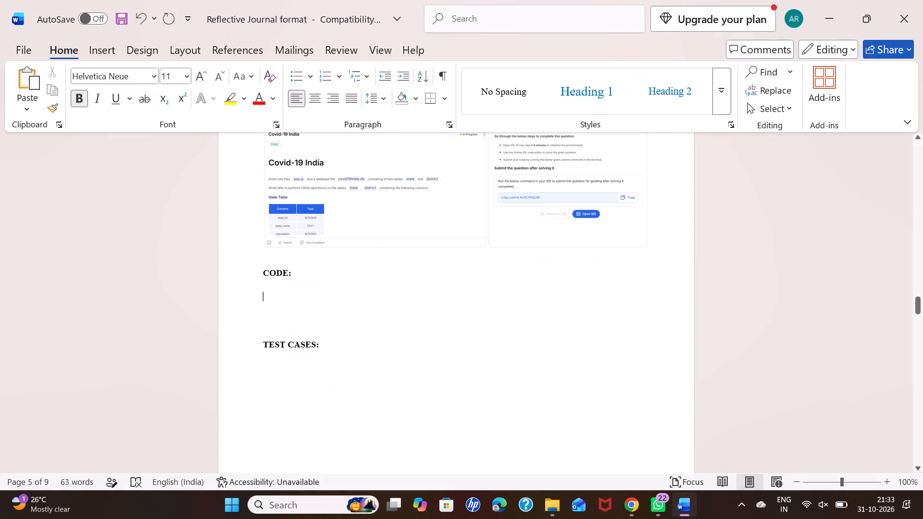
key("ctrl+v")
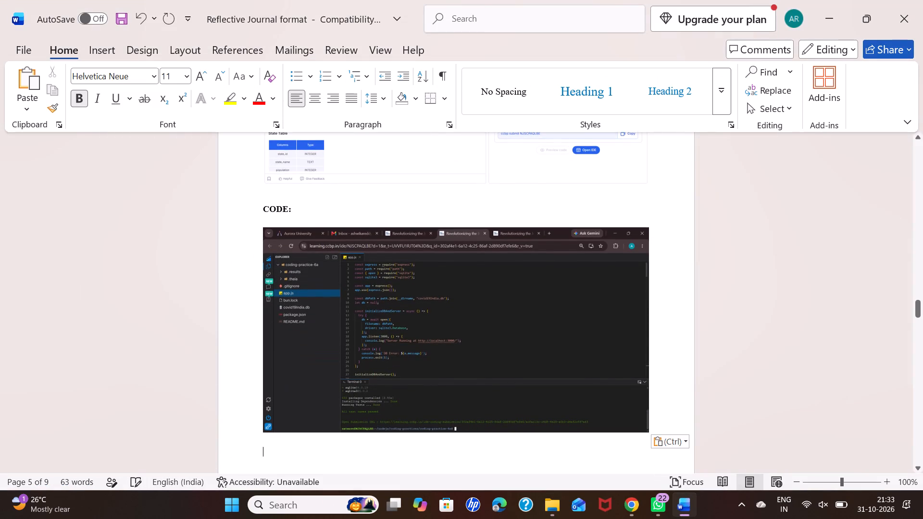
scroll(322, 317, "down", 2)
left_click(387, 356)
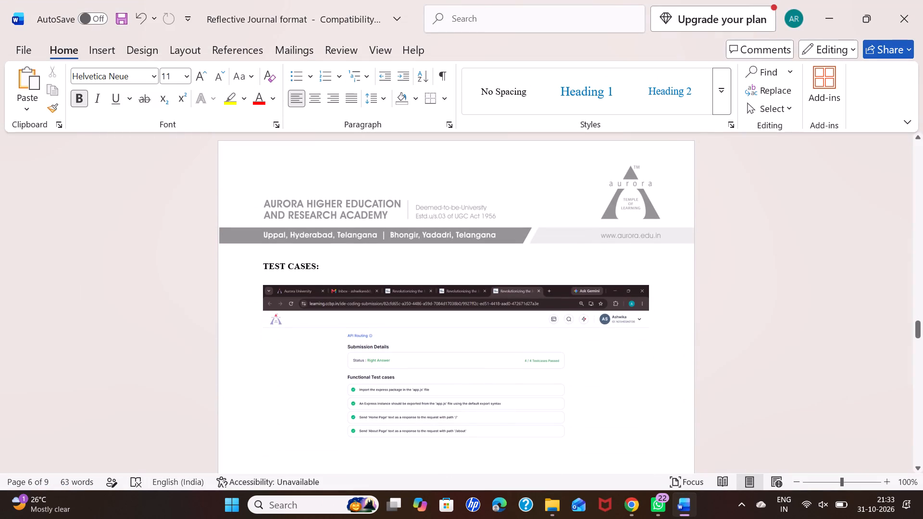
key("BackSpace")
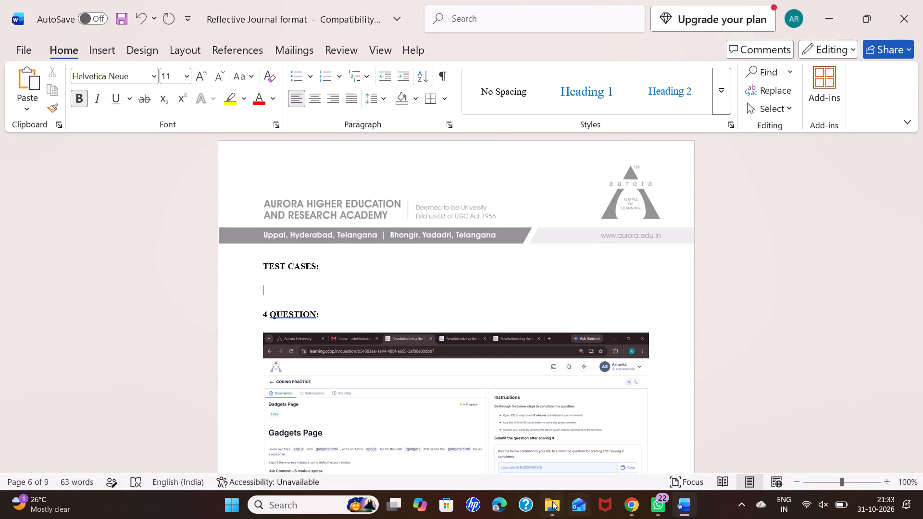
left_click(549, 502)
double_click(319, 291)
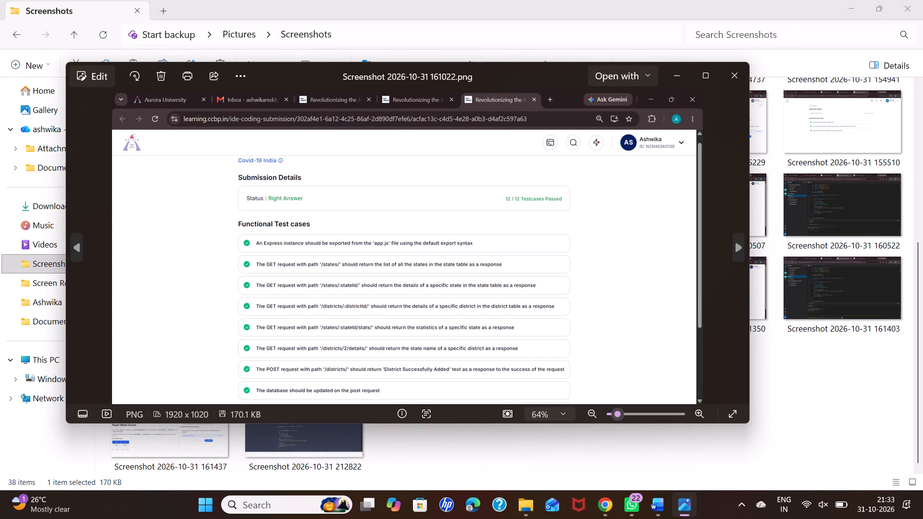
left_click(239, 78)
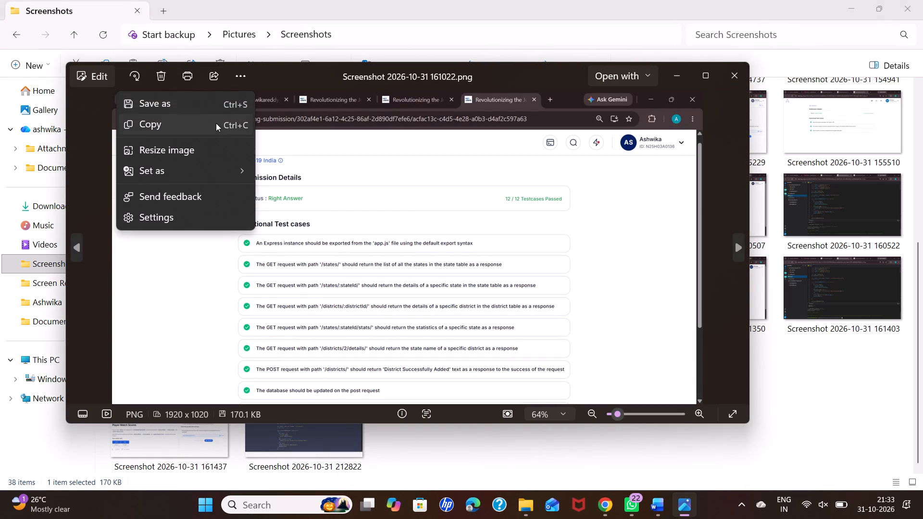
left_click(216, 123)
left_click(733, 88)
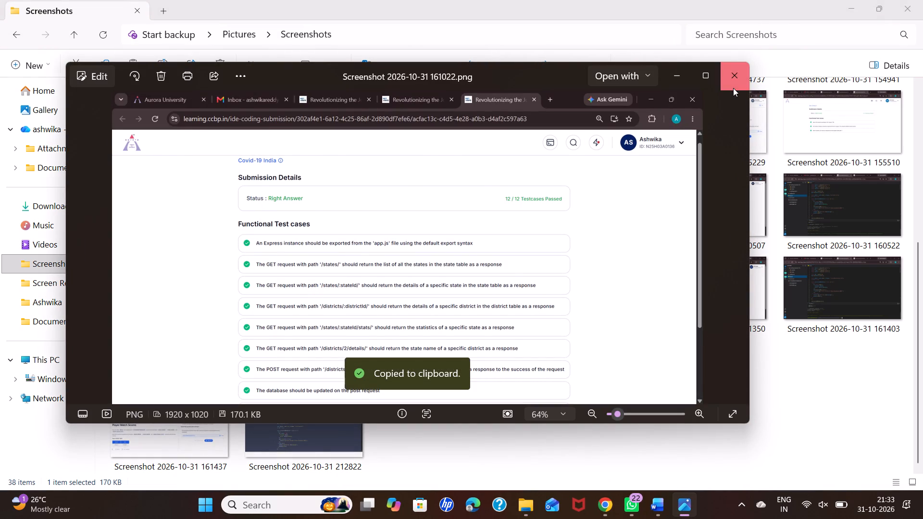
left_click(679, 512)
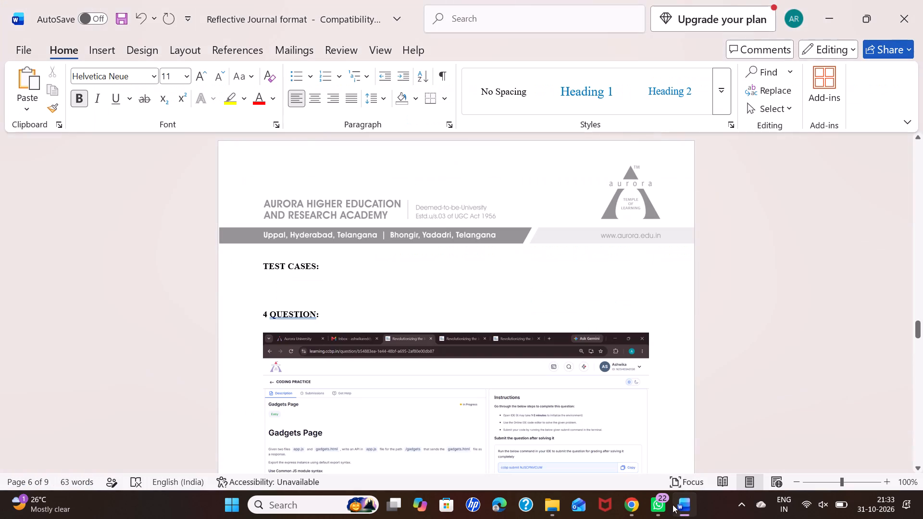
key("ctrl+v")
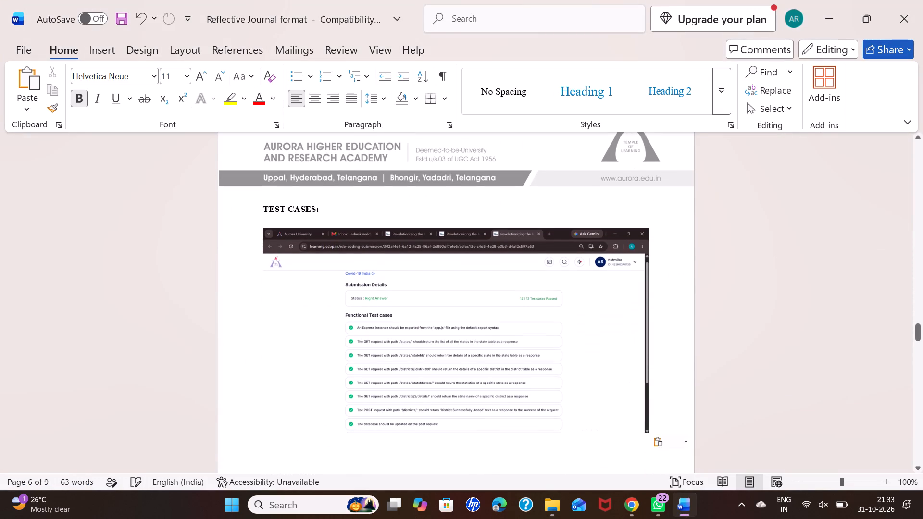
scroll(387, 311, "down", 2)
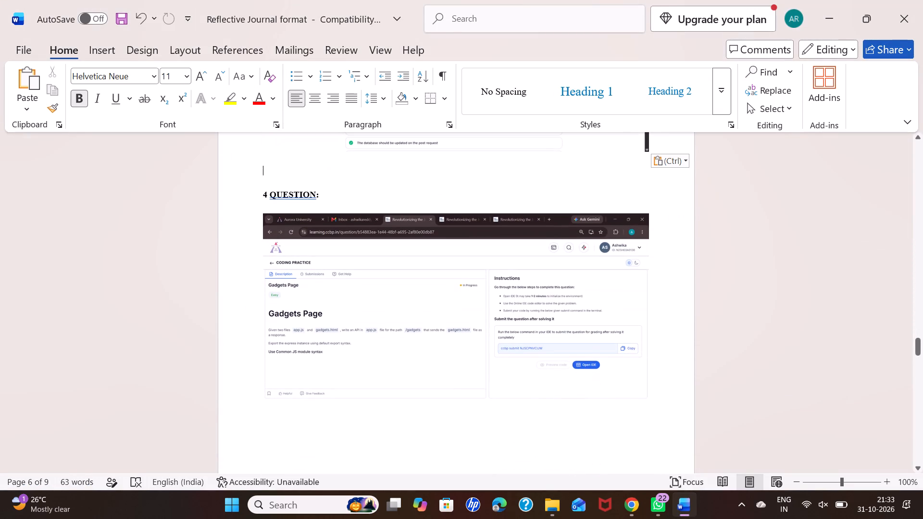
left_click(412, 312)
key("BackSpace")
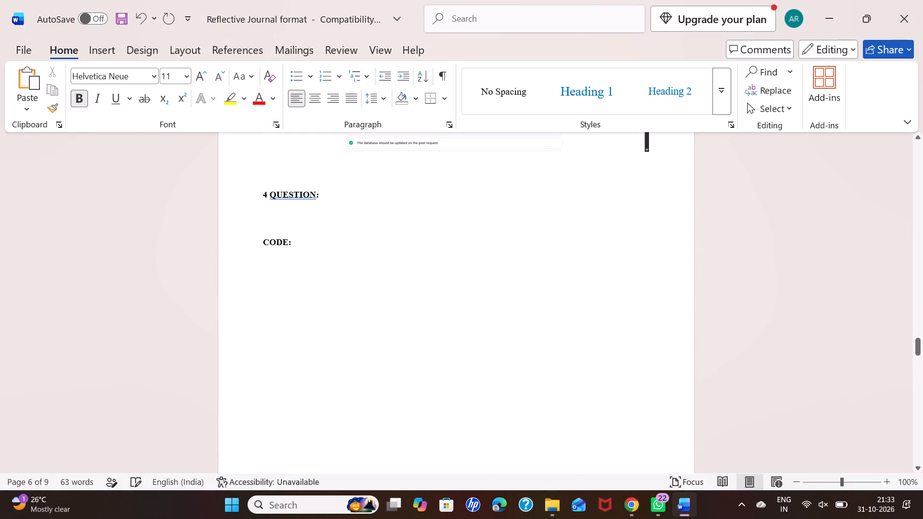
left_click(545, 507)
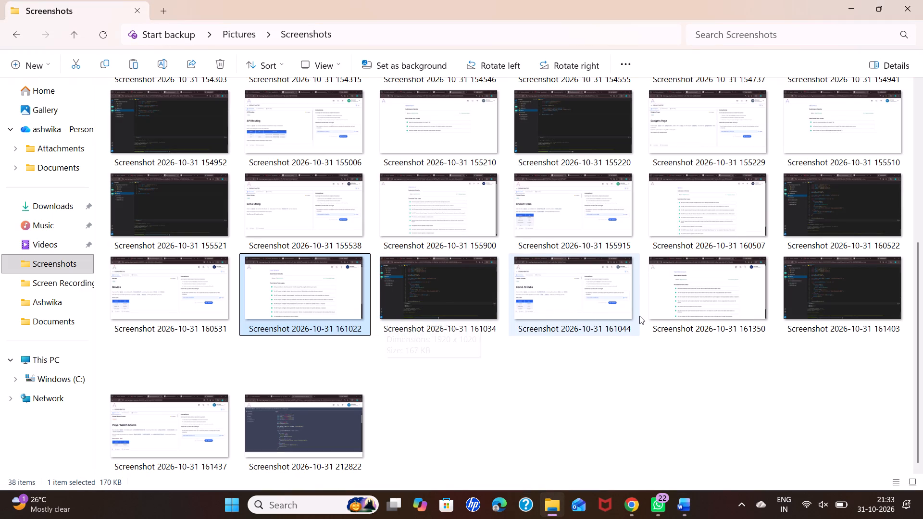
double_click(174, 445)
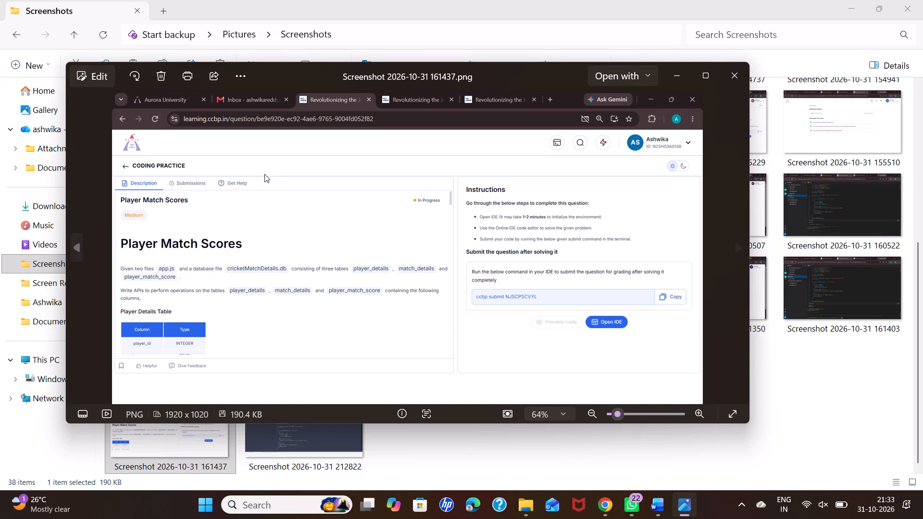
left_click(245, 74)
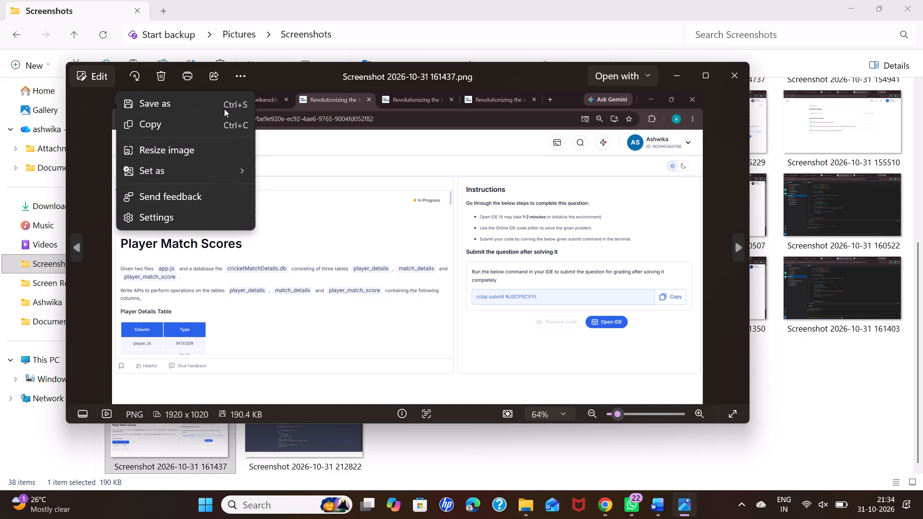
left_click(213, 128)
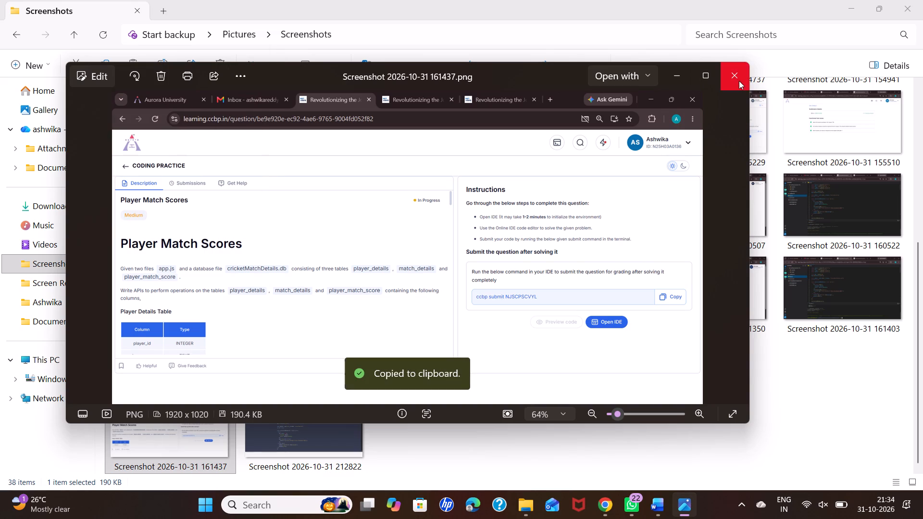
left_click(739, 81)
left_click(688, 505)
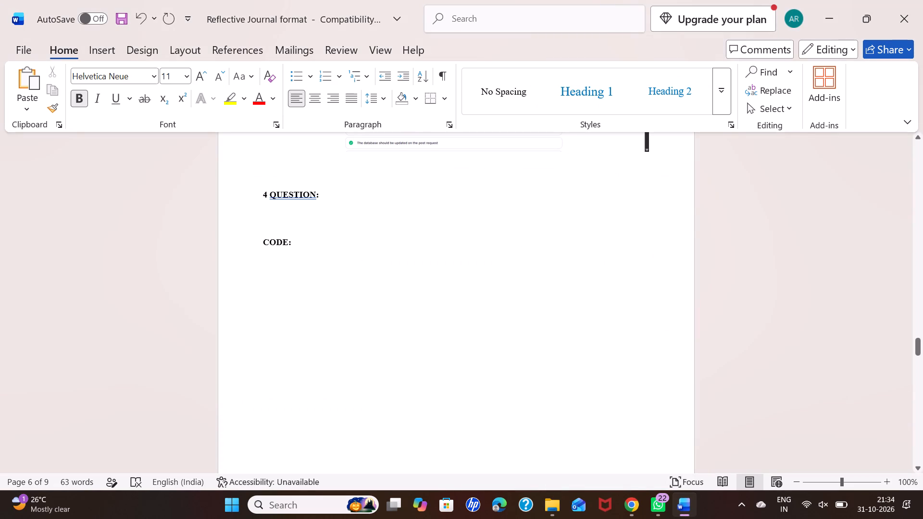
key("ctrl+v")
scroll(318, 222, "right", 1)
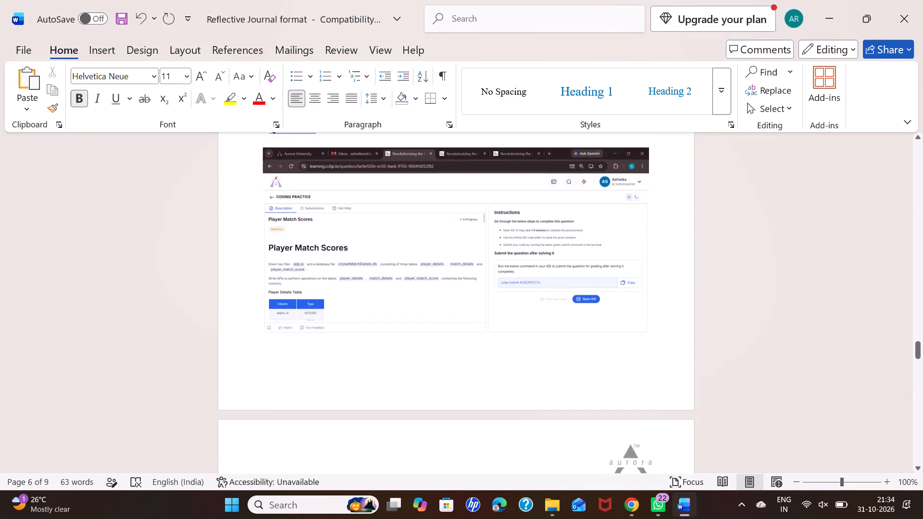
scroll(318, 222, "right", 2)
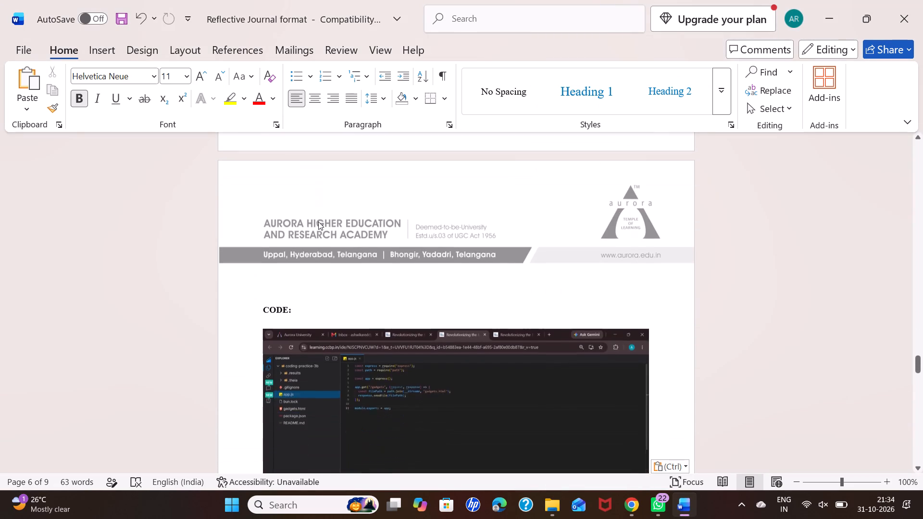
scroll(318, 222, "right", 1)
left_click(362, 372)
key("BackSpace")
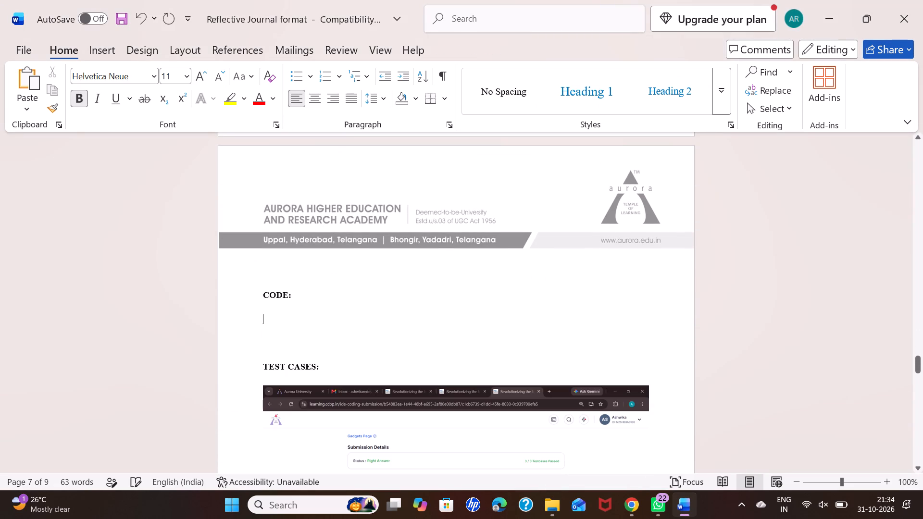
left_click(556, 501)
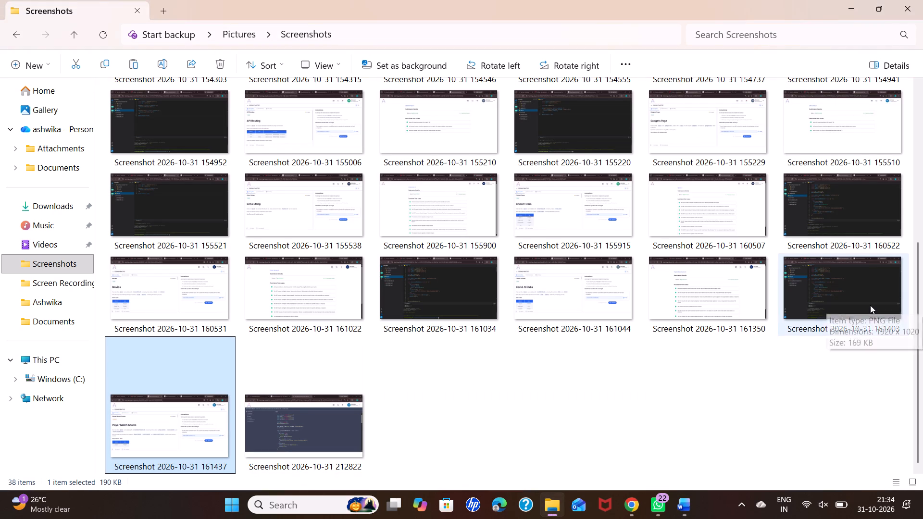
left_click(870, 305)
double_click(870, 305)
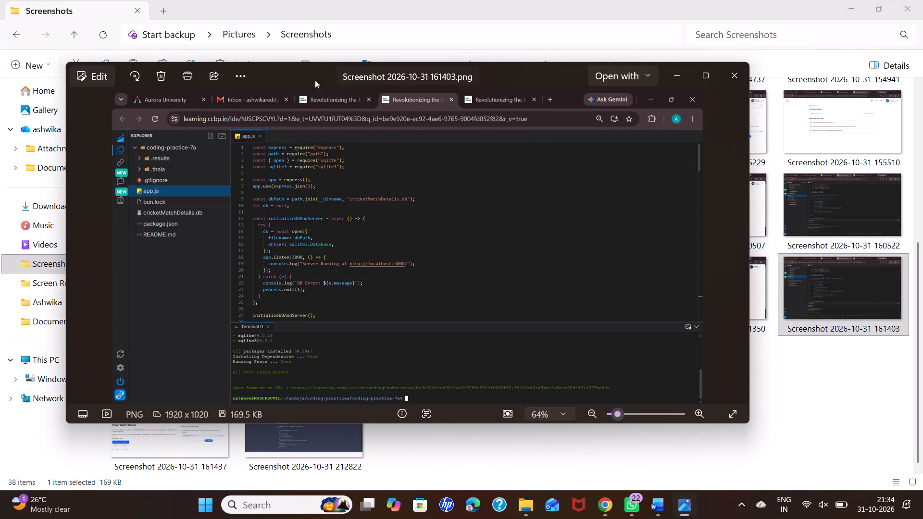
left_click(246, 74)
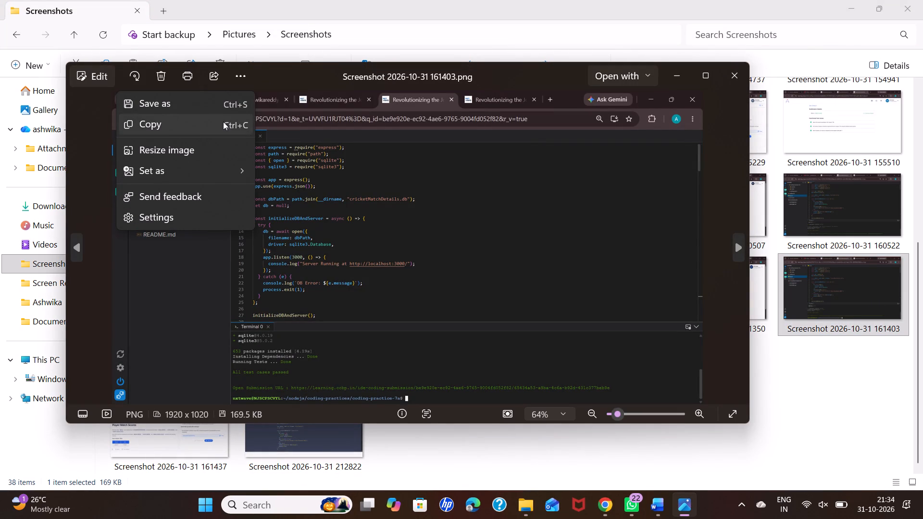
left_click(223, 122)
left_click(741, 75)
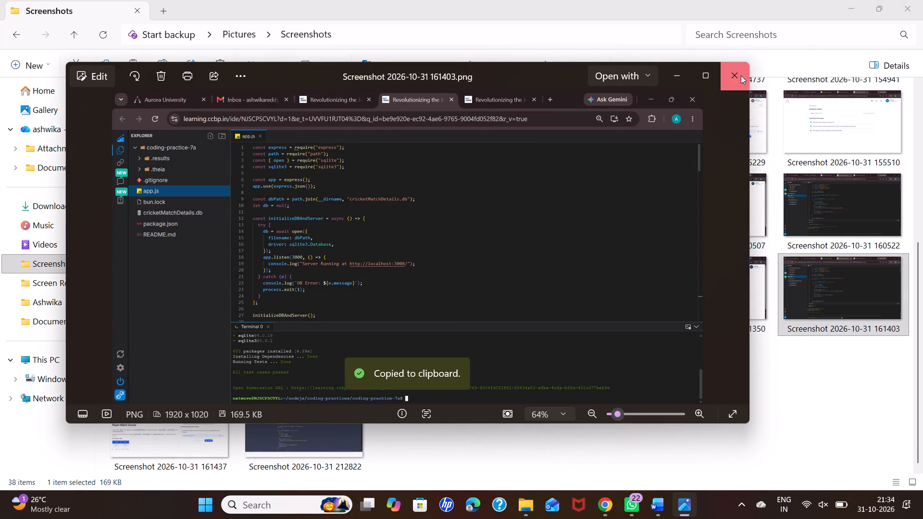
left_click(689, 506)
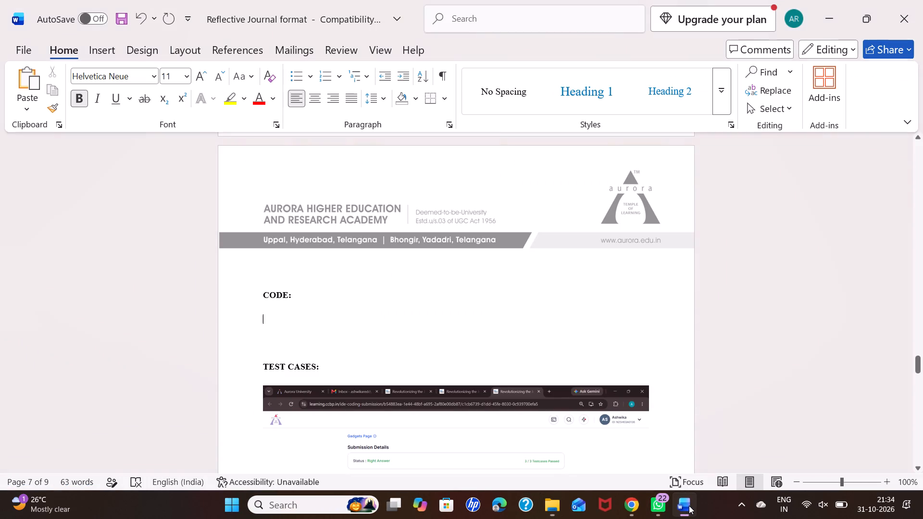
key("ctrl+v")
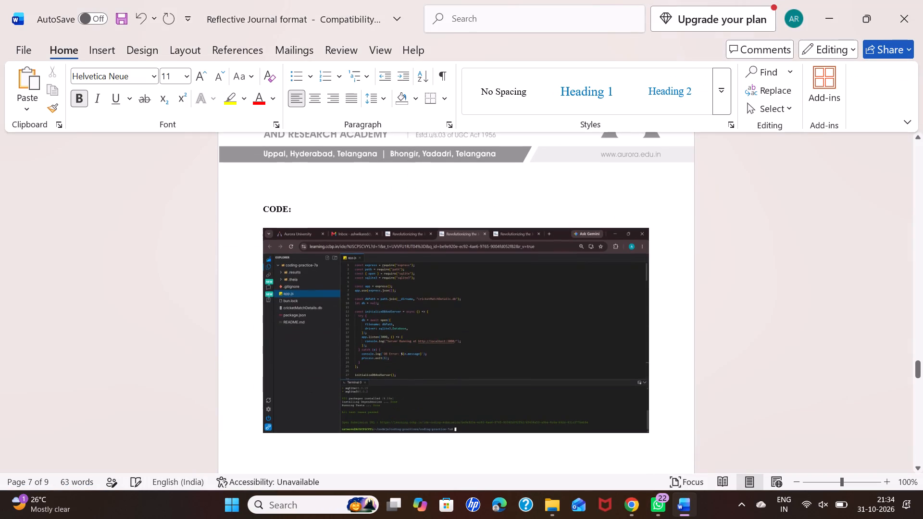
Delete a blank line before the CODE heading and another before the TEST CASES heading in the Player Match Scores section.
scroll(335, 322, "down", 2)
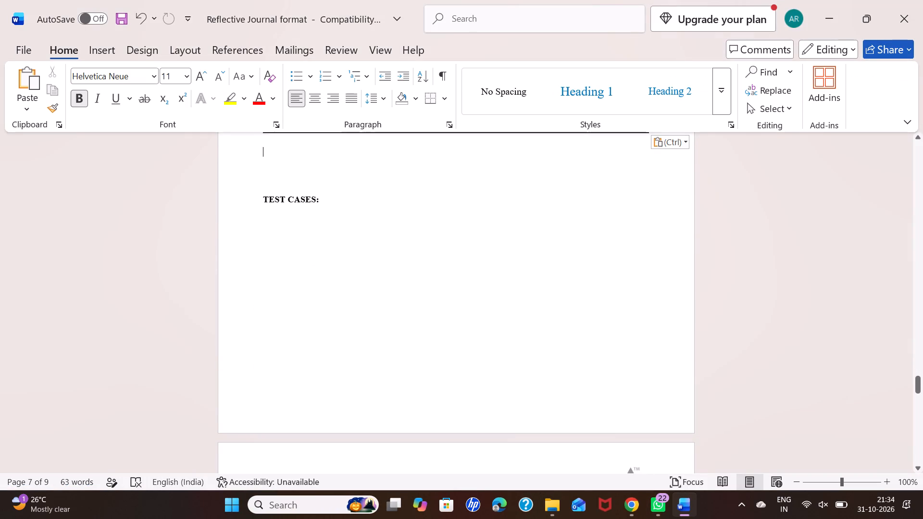
scroll(341, 314, "up", 1)
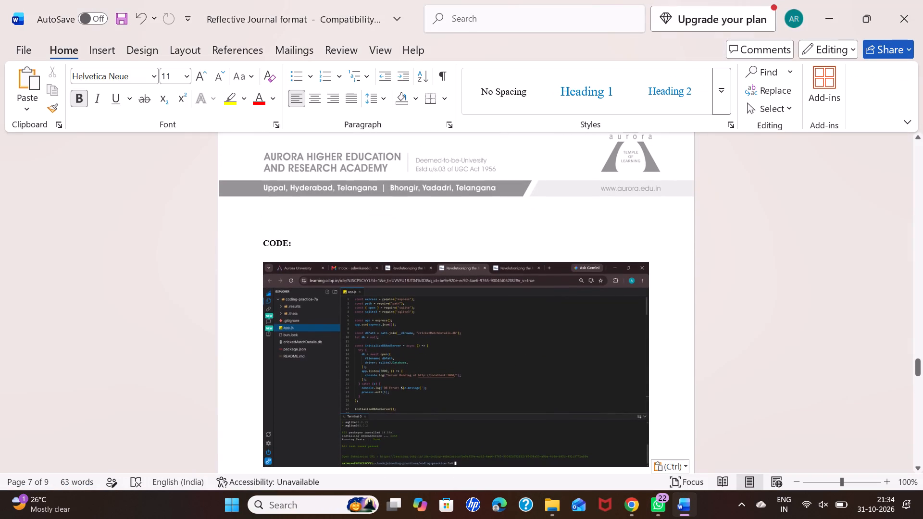
left_click(264, 241)
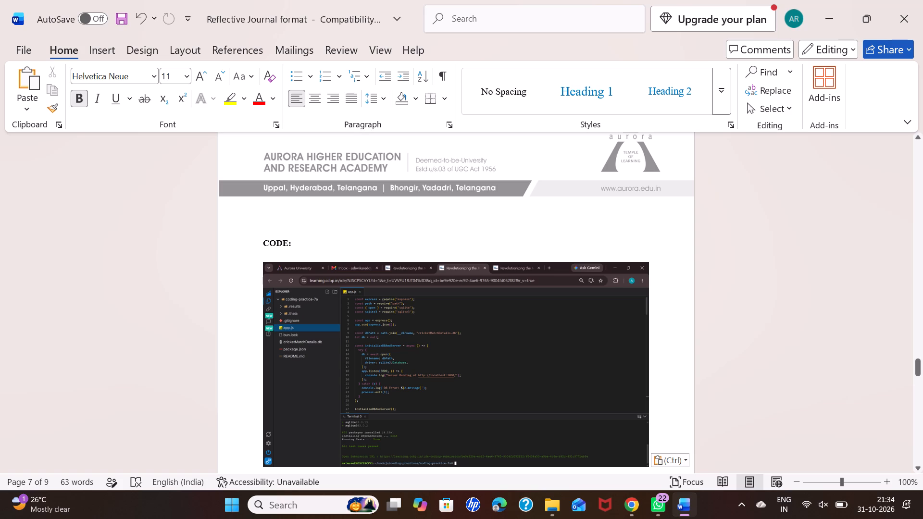
key("BackSpace")
scroll(264, 241, "down", 2)
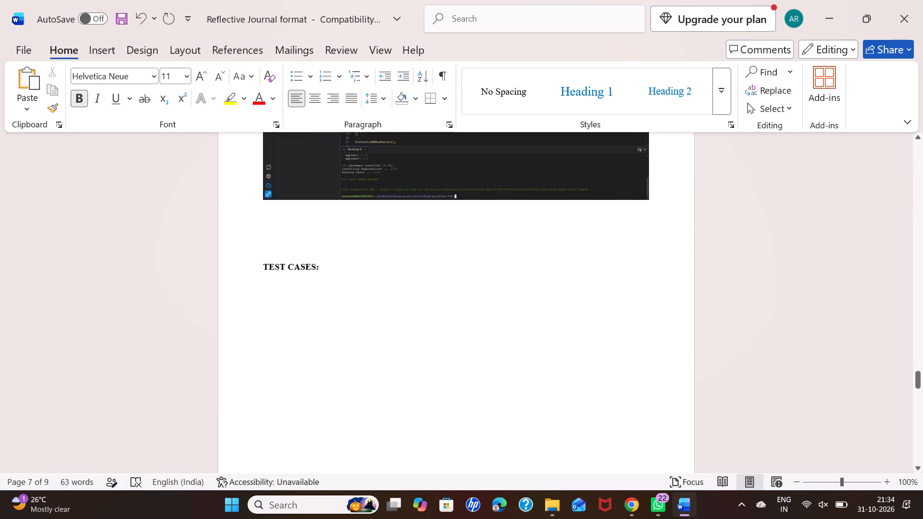
scroll(264, 241, "down", 1)
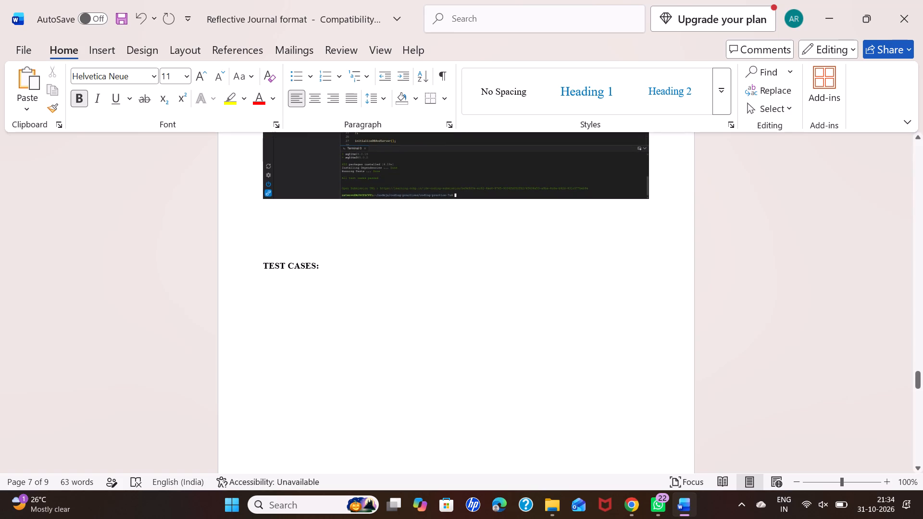
left_click(262, 265)
key("BackSpace")
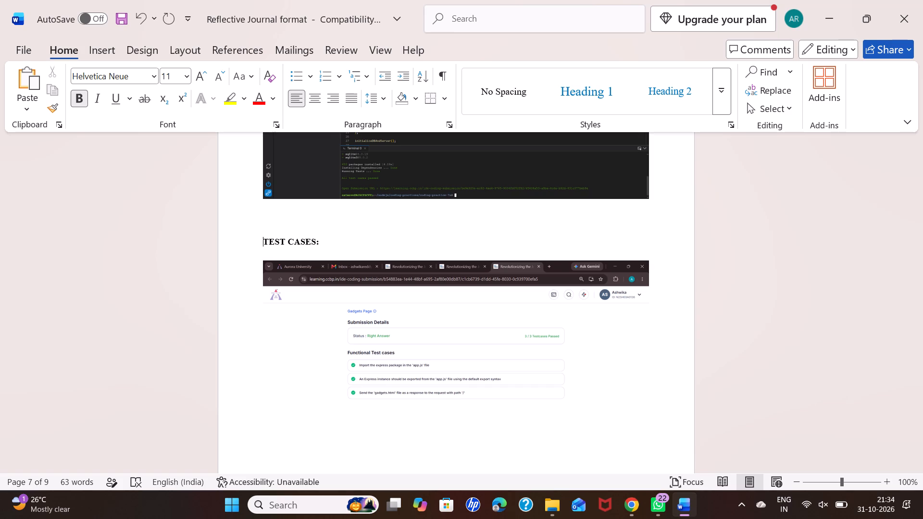
scroll(262, 265, "up", 1)
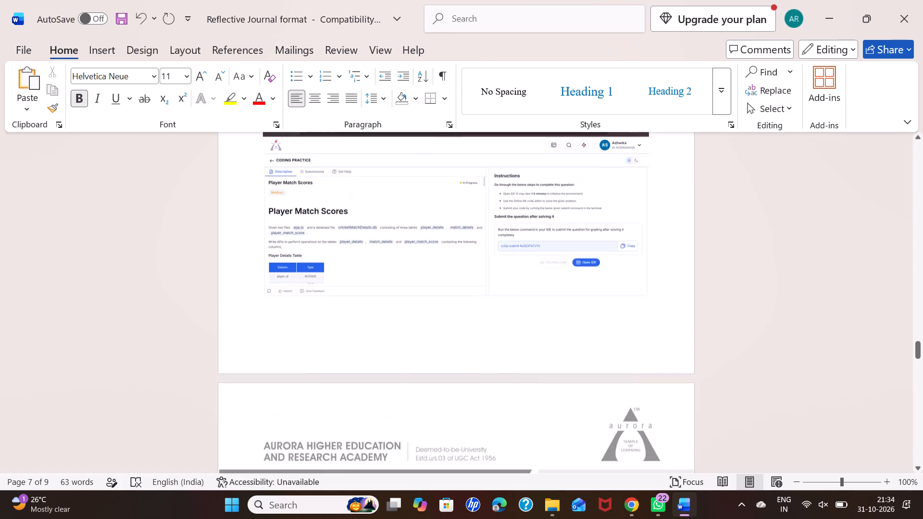
scroll(262, 265, "up", 1)
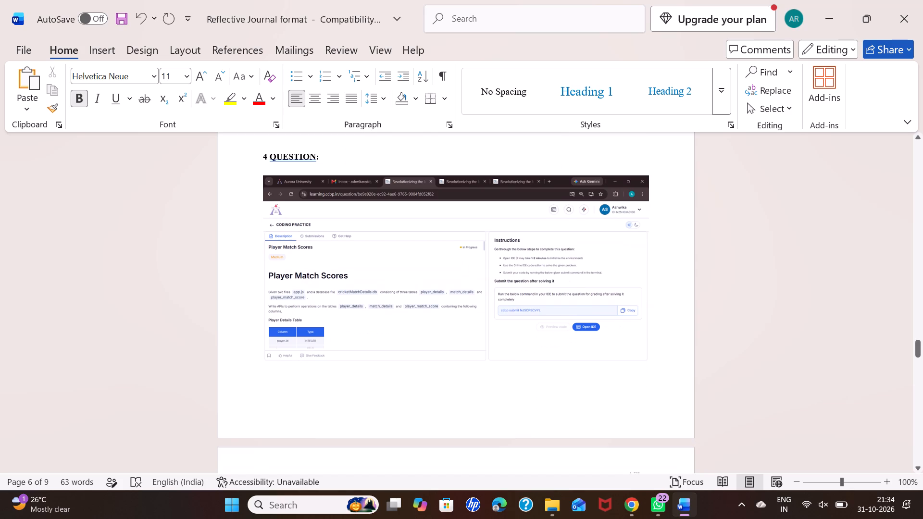
scroll(262, 265, "up", 1)
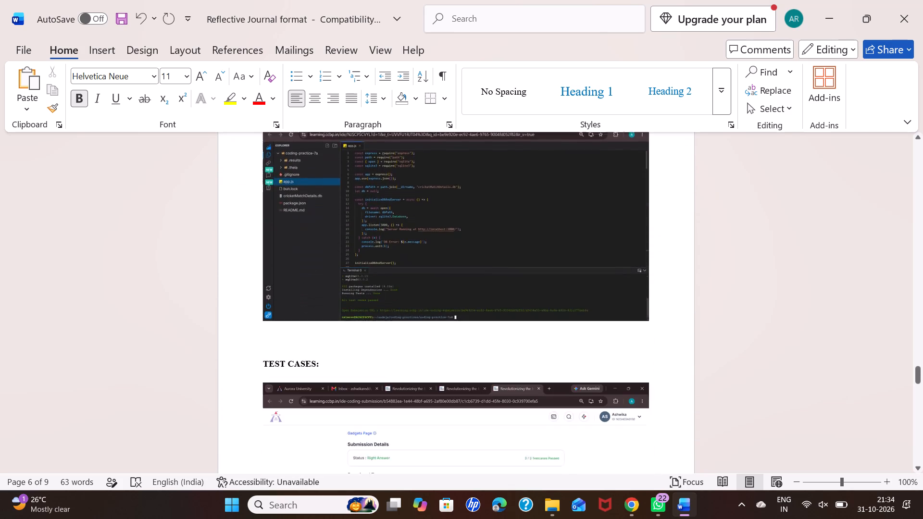
scroll(262, 265, "up", 2)
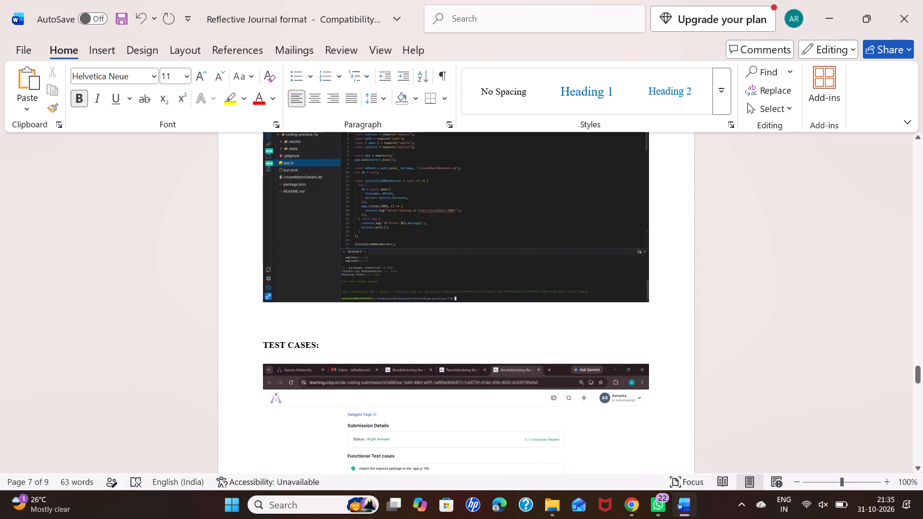
scroll(356, 372, "down", 1)
left_click(389, 361)
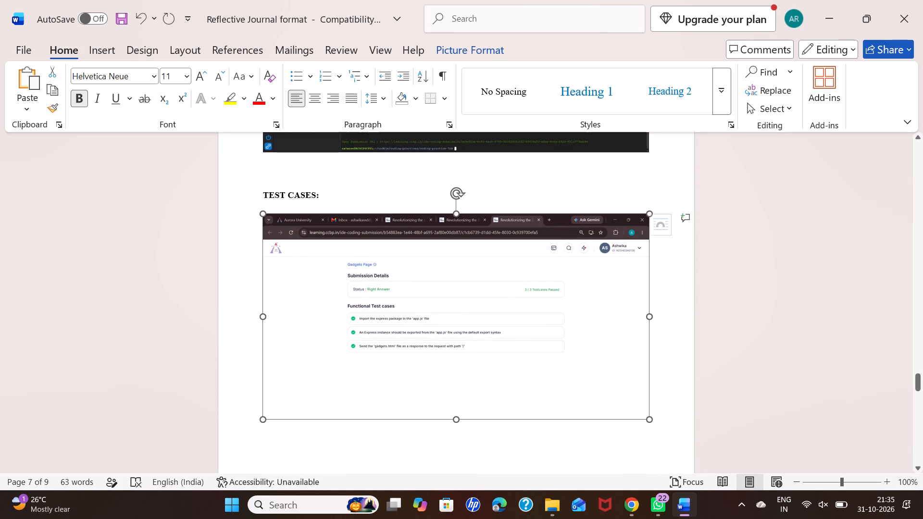
key("BackSpace")
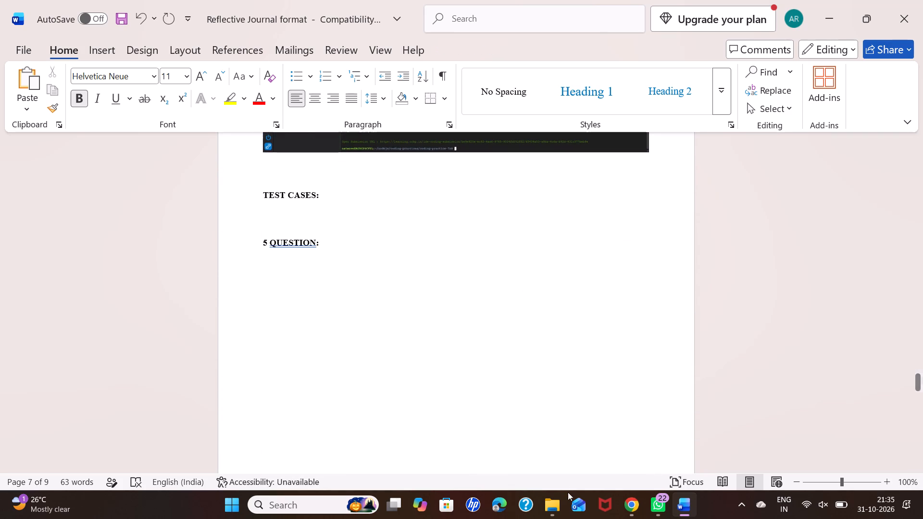
left_click(559, 504)
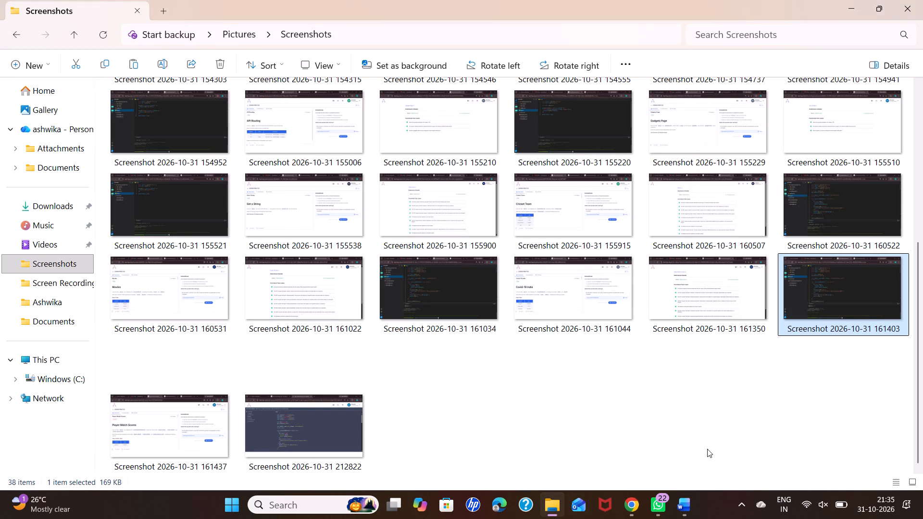
double_click(709, 310)
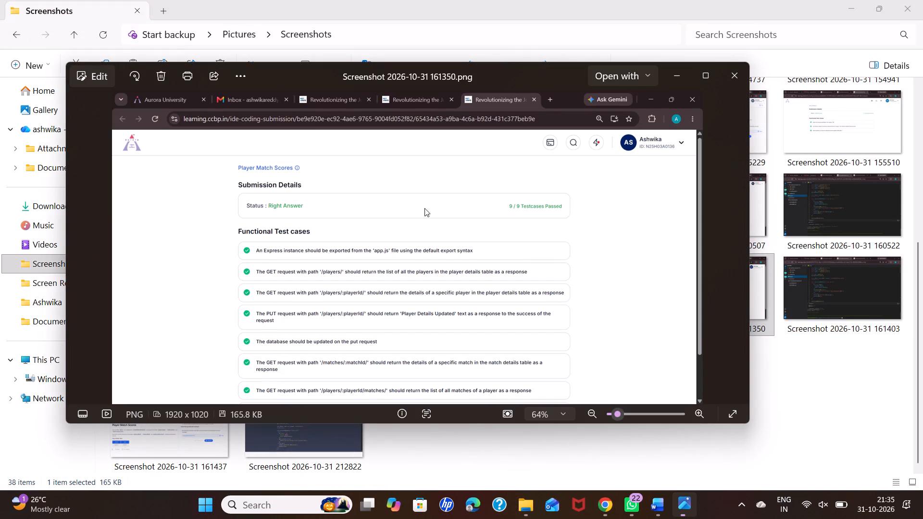
left_click(244, 70)
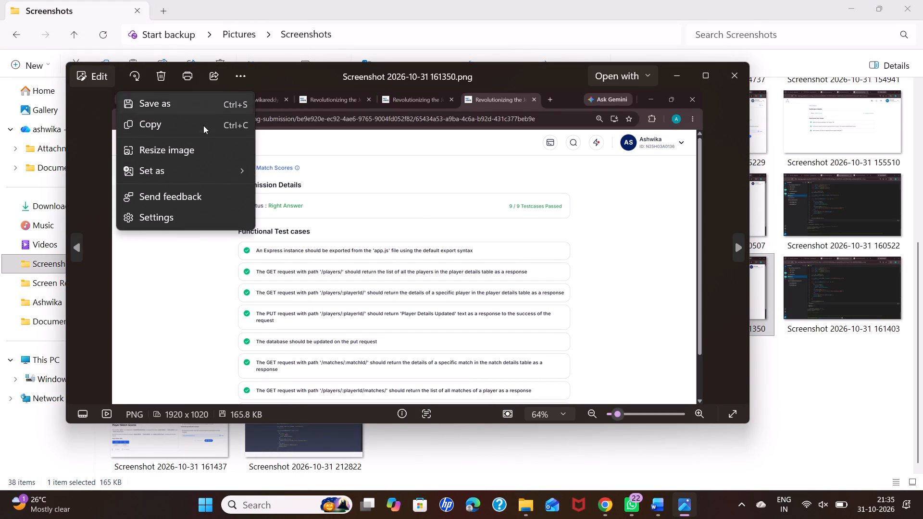
left_click(200, 127)
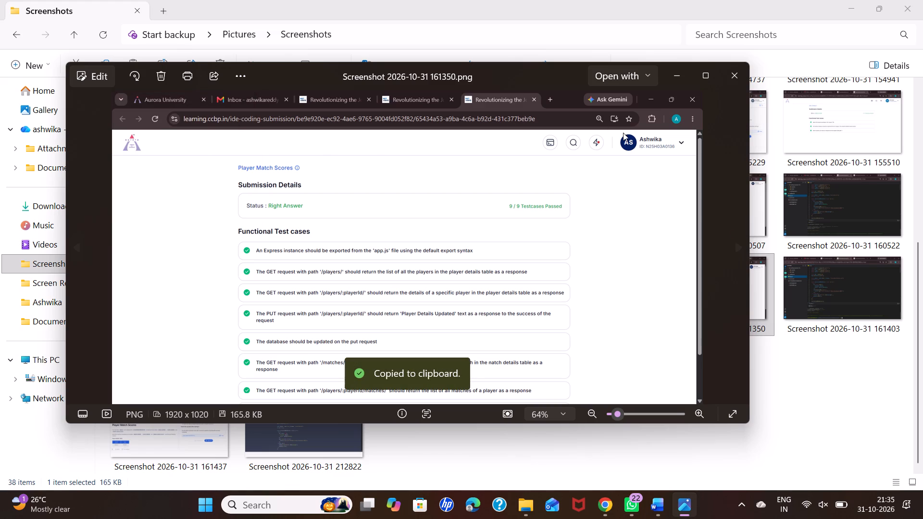
left_click(731, 80)
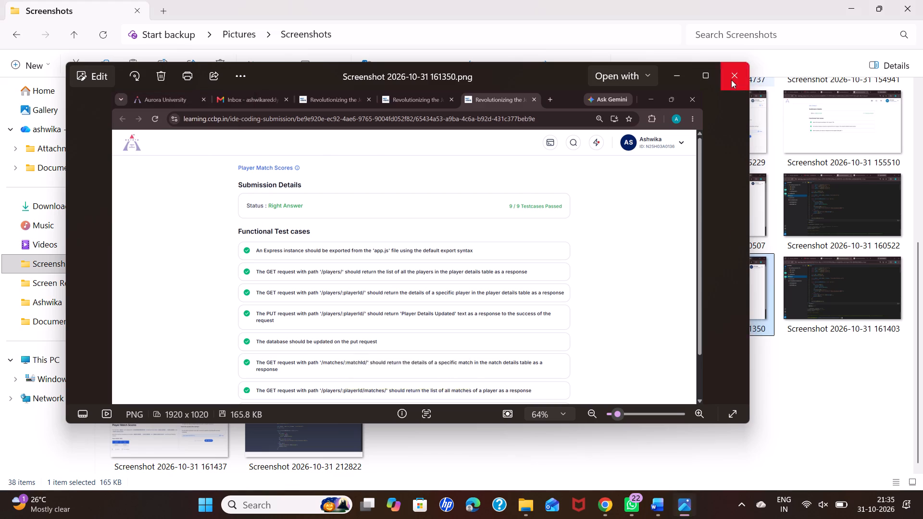
left_click(688, 505)
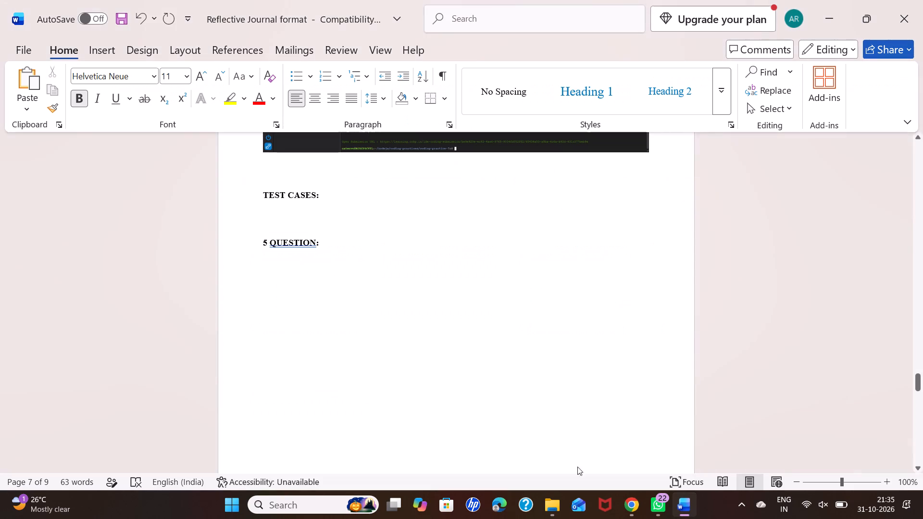
key("ctrl+v")
scroll(324, 231, "up", 1)
scroll(324, 231, "right", 2)
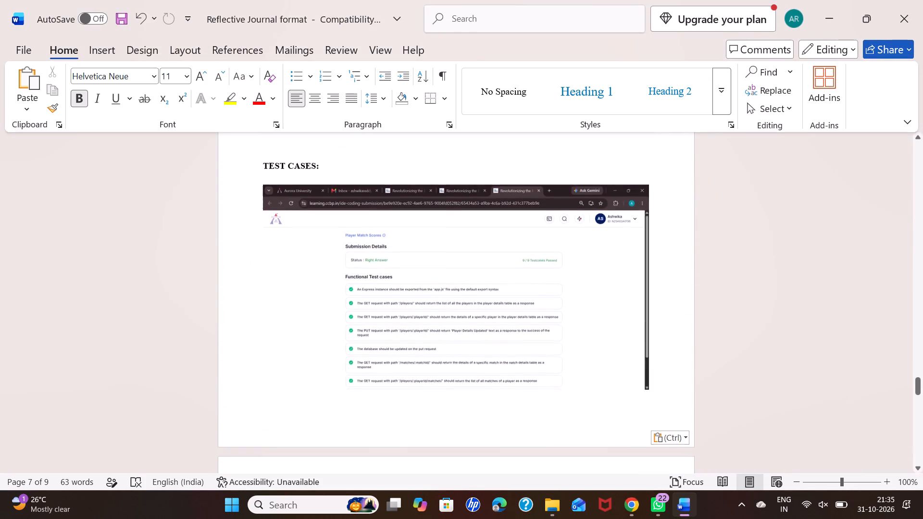
Delete the entire 5 QUESTION section with its Get a String question, code and test cases pictures through the document's end.
scroll(324, 231, "right", 1)
left_click_drag(250, 164, 335, 245)
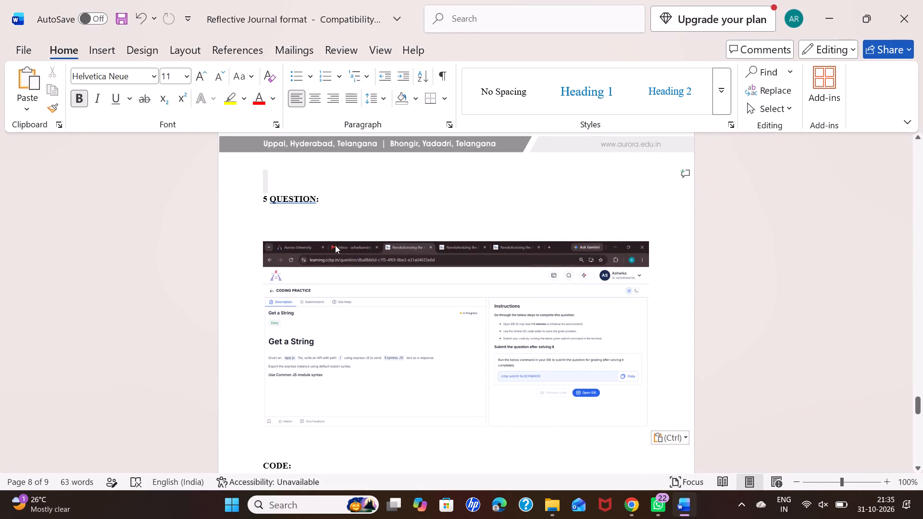
left_click_drag(335, 245, 472, 518)
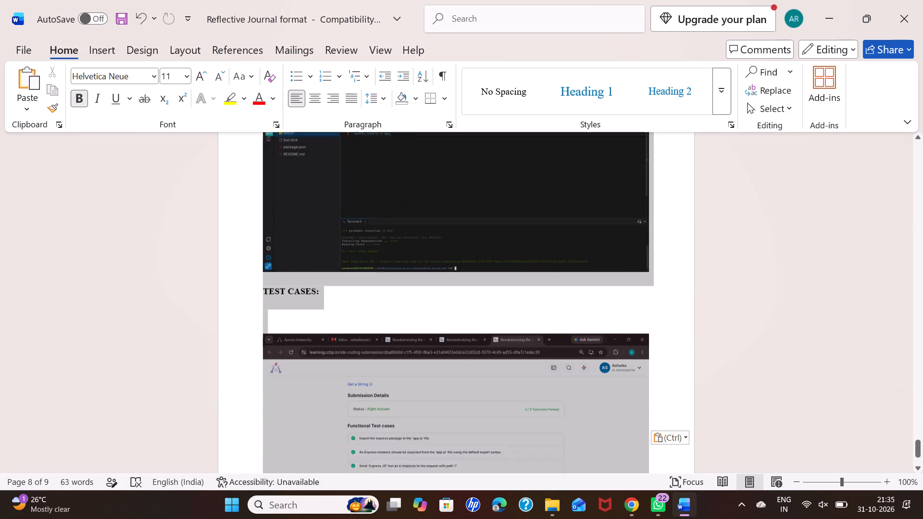
left_click_drag(472, 518, 470, 518)
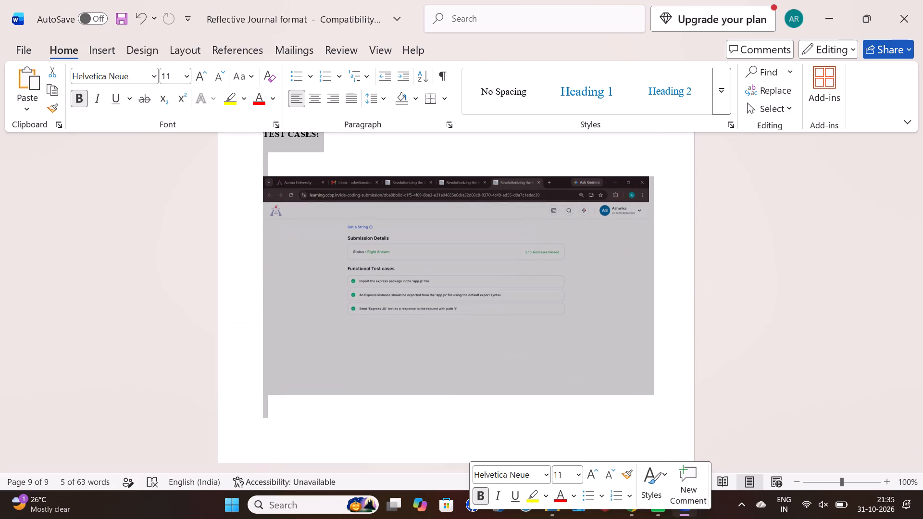
key("BackSpace")
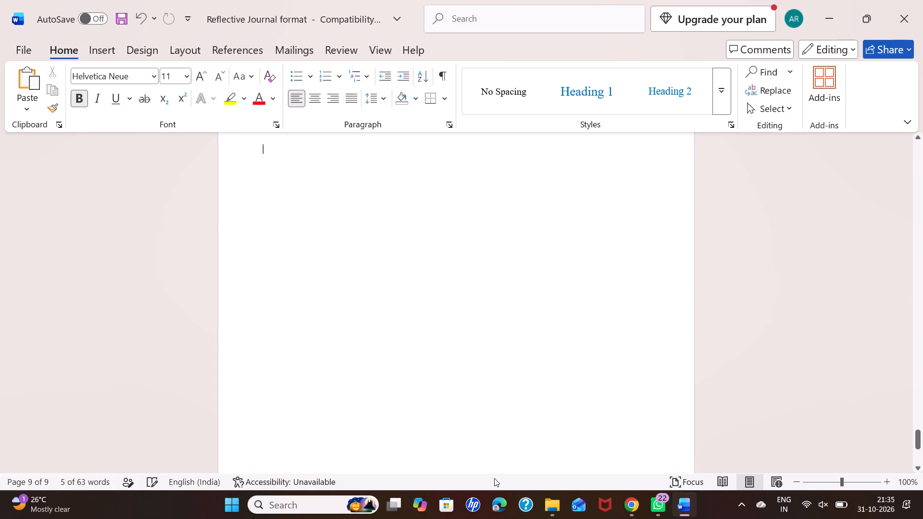
Look over the report's pages around the Player Match Scores section and the document's end.
scroll(494, 478, "up", 1)
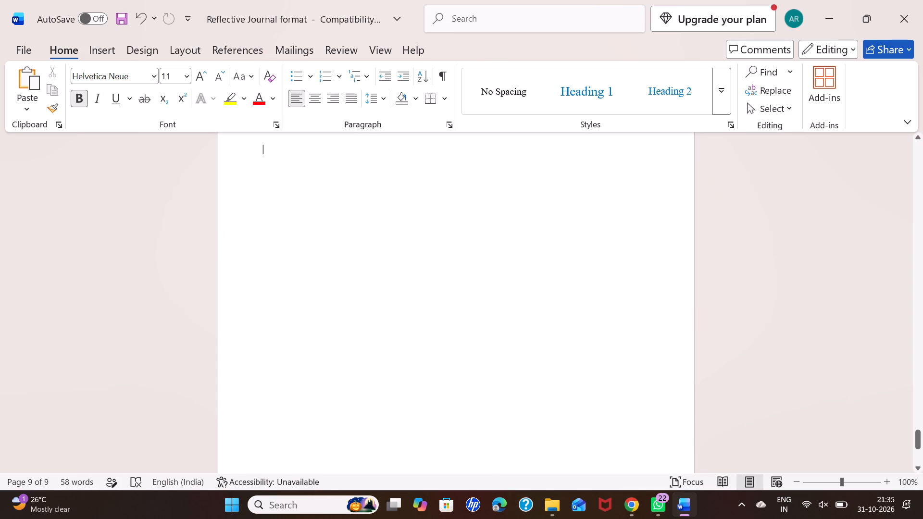
right_click(531, 374)
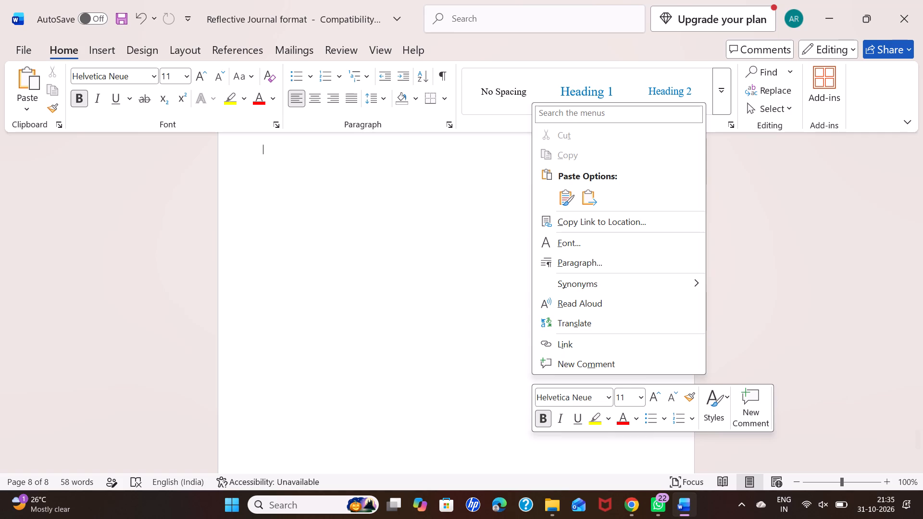
scroll(531, 374, "up", 6)
scroll(531, 374, "down", 1)
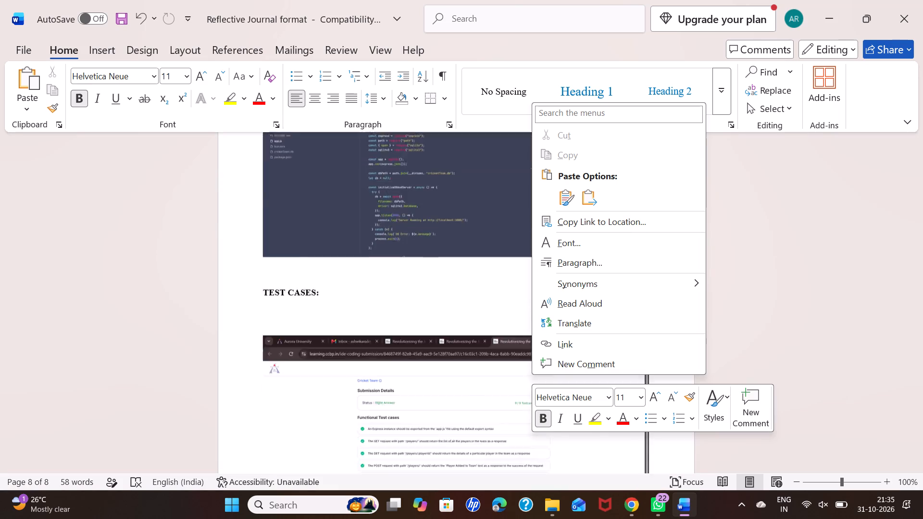
scroll(531, 374, "down", 2)
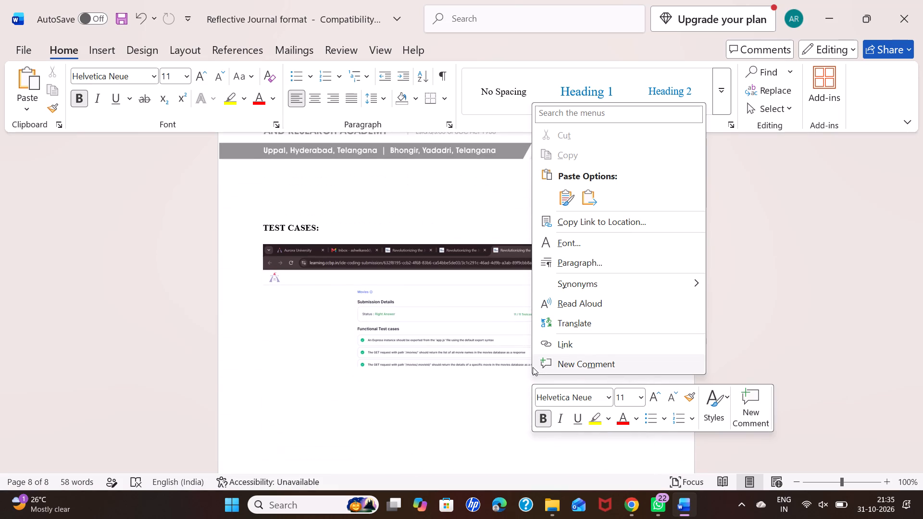
scroll(533, 367, "down", 1)
left_click(807, 314)
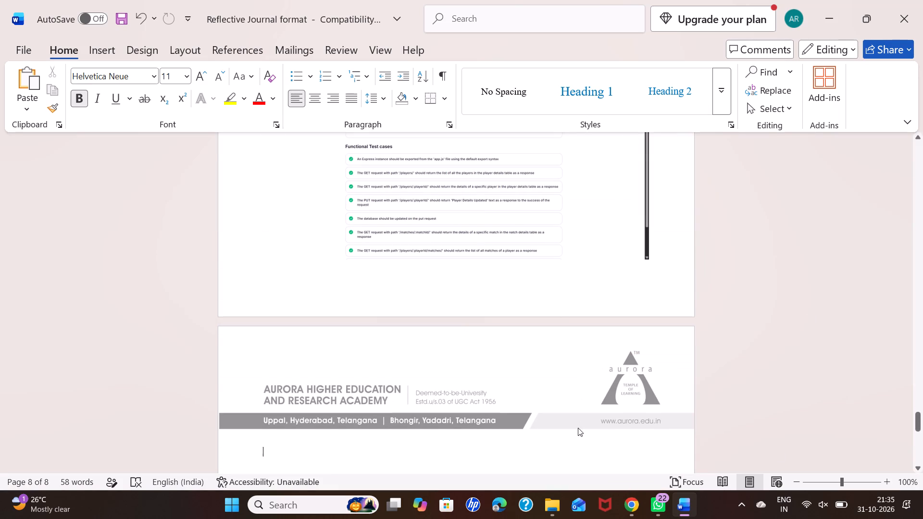
scroll(578, 428, "right", 1)
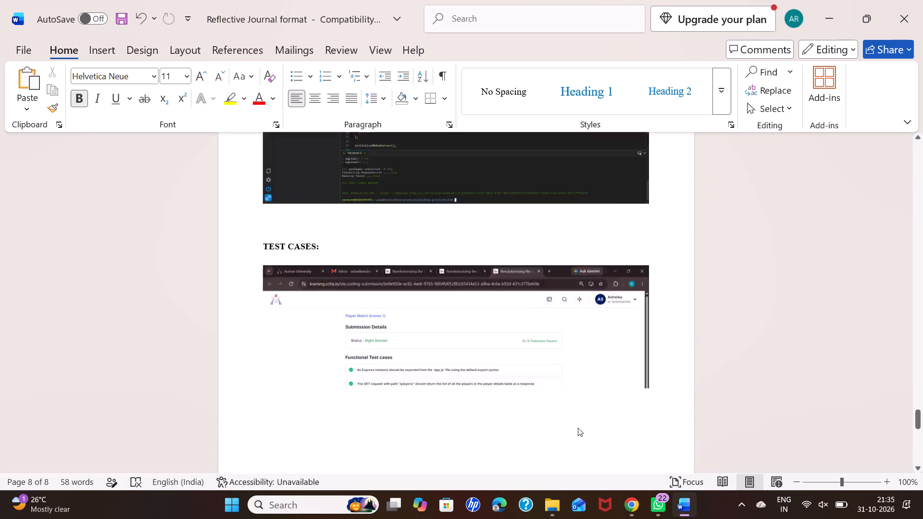
scroll(578, 428, "right", 2)
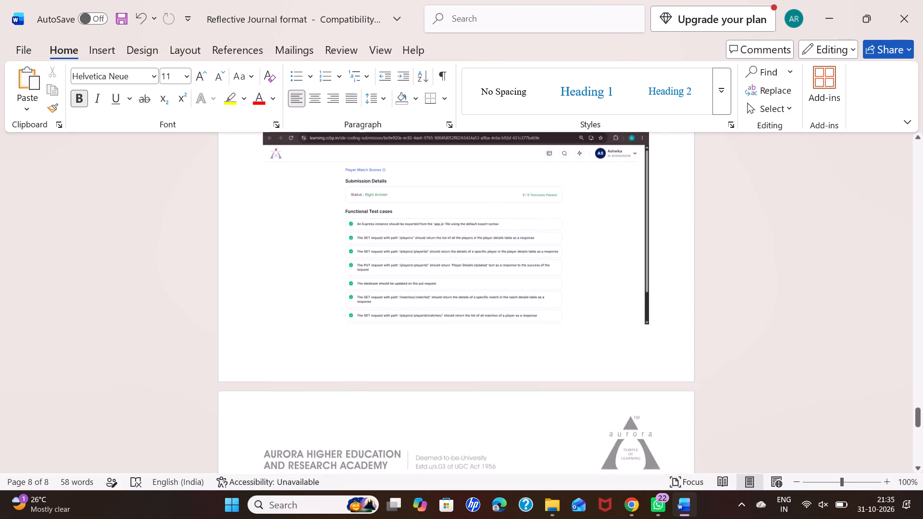
scroll(578, 428, "right", 1)
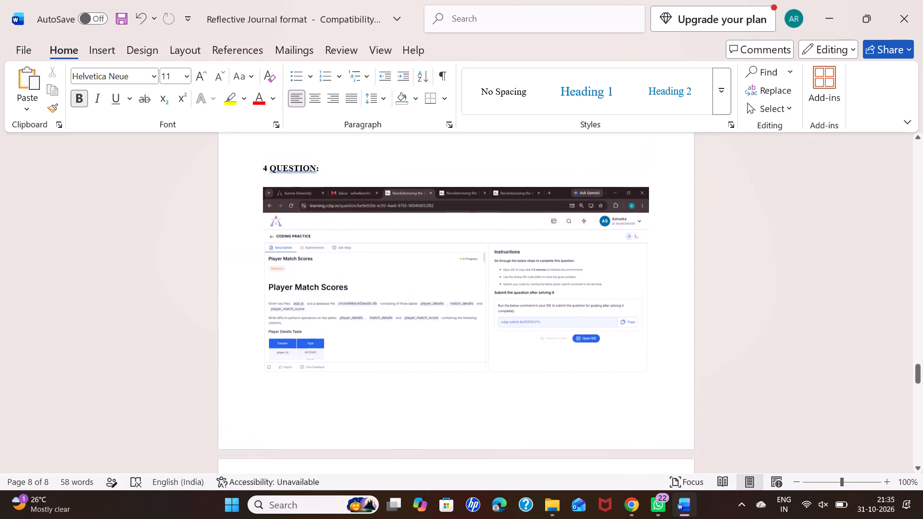
scroll(578, 428, "right", 1)
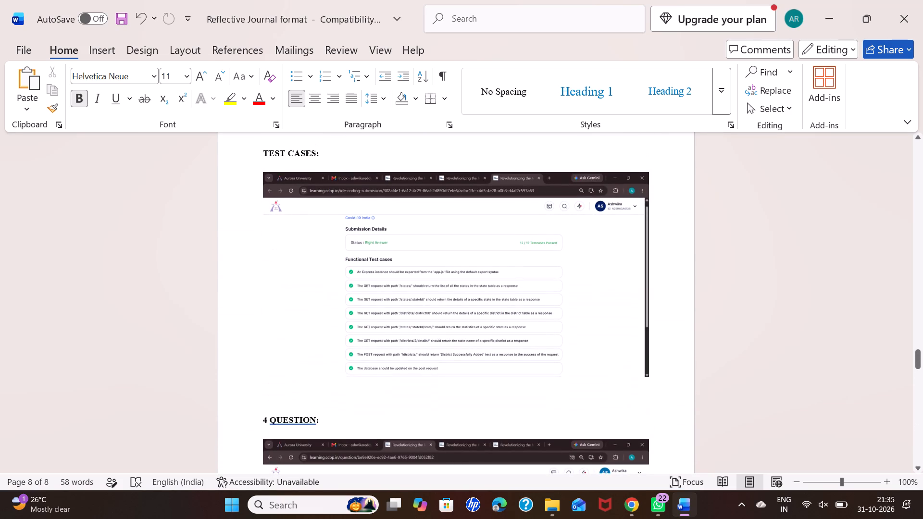
scroll(578, 428, "right", 1)
Change the Name of the Assessment in the first-page table to Lab report - 2.
scroll(578, 428, "up", 1)
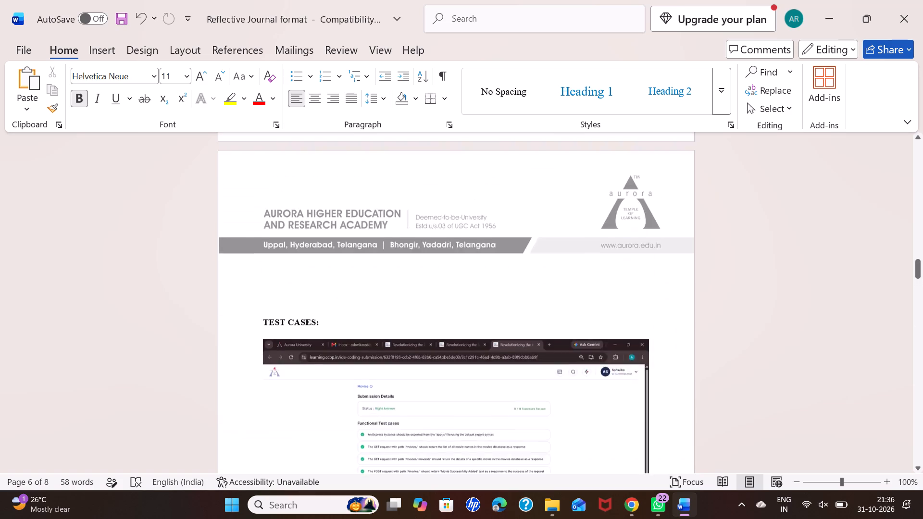
scroll(578, 428, "up", 2)
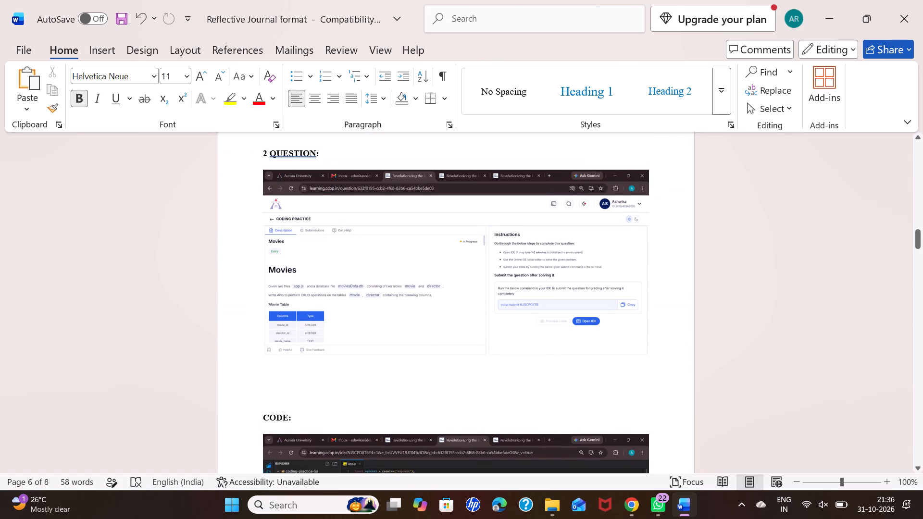
scroll(578, 428, "up", 3)
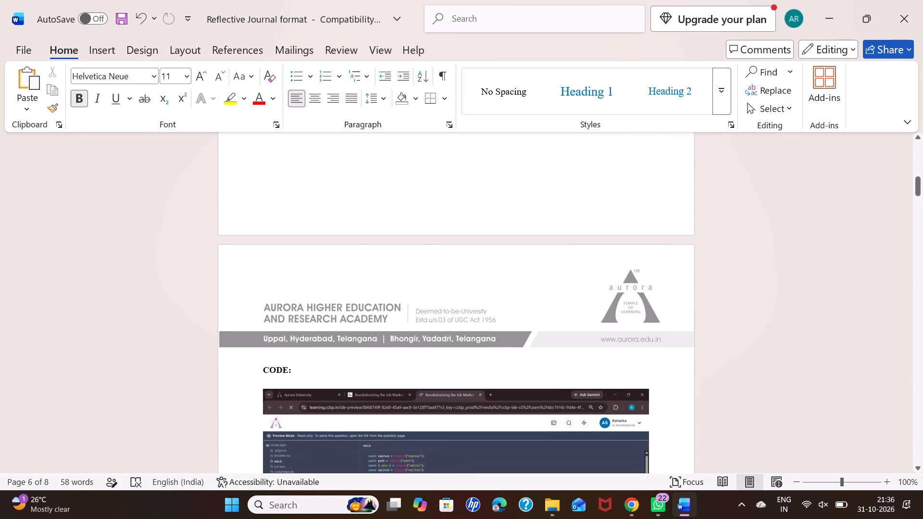
scroll(578, 428, "up", 2)
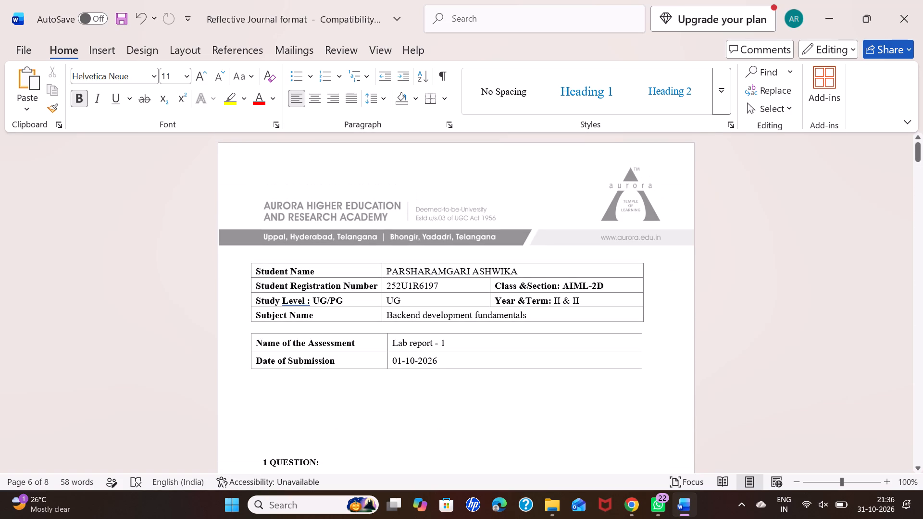
left_click(456, 346)
key("BackSpace")
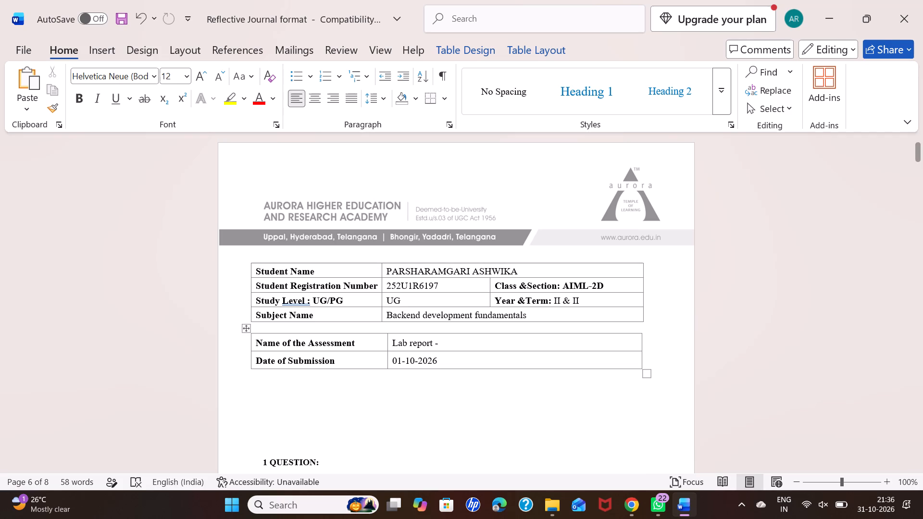
key("2")
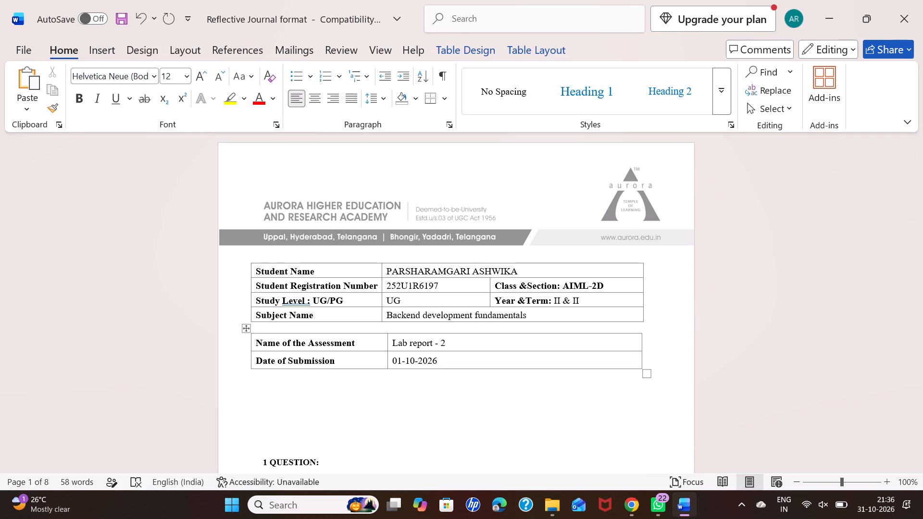
Print the report to a PDF file named backend lab 2 in the Downloads folder.
key("ctrl+p")
left_click(181, 118)
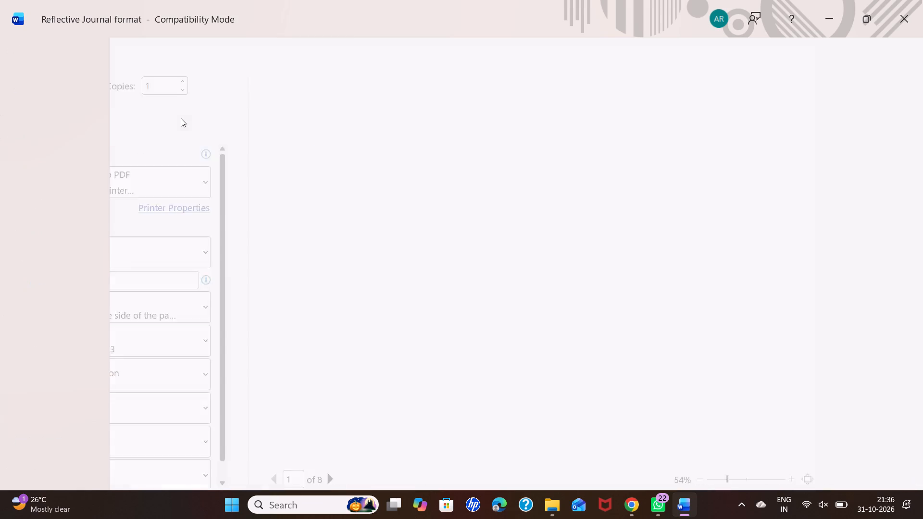
left_click(292, 200)
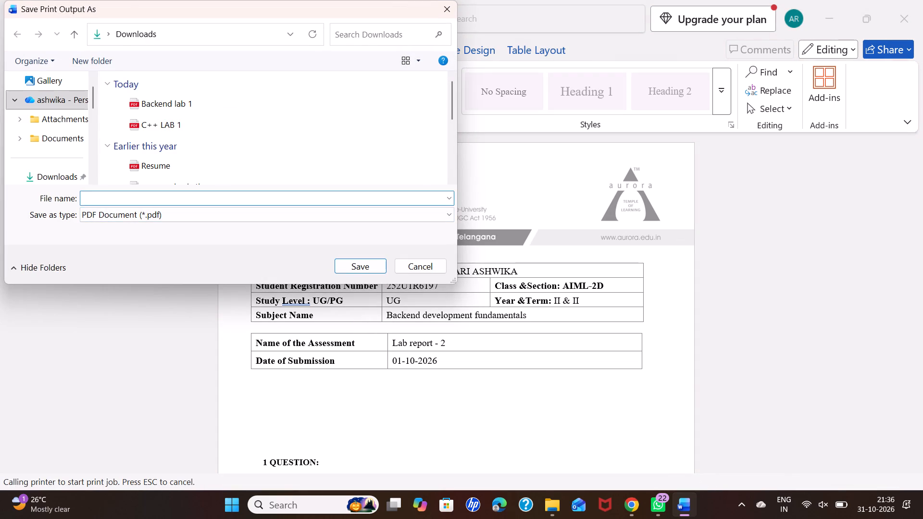
left_click(65, 165)
left_click(65, 175)
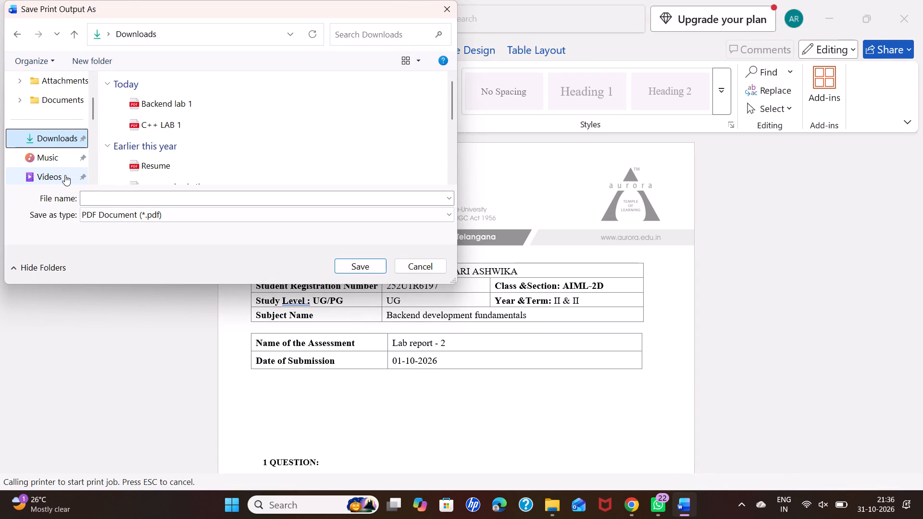
left_click(115, 198)
type("back")
type("end")
key("space")
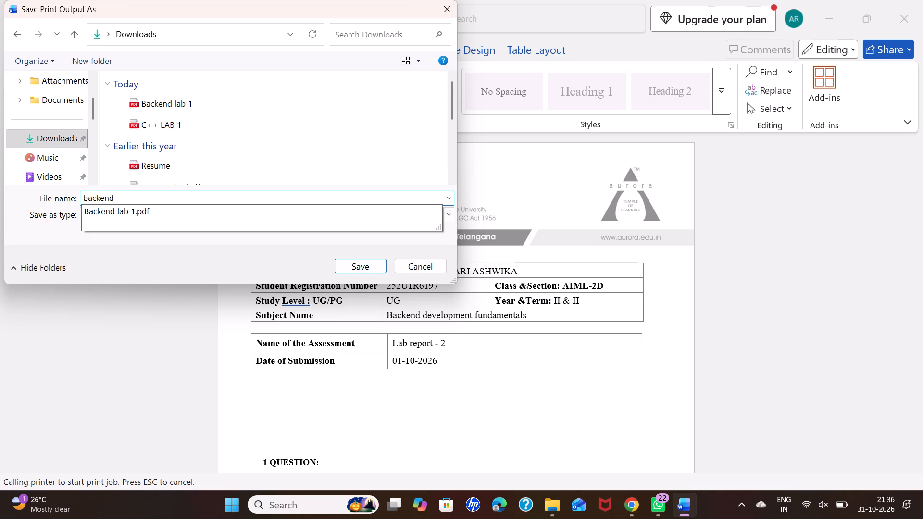
type("lab 2")
left_click(357, 267)
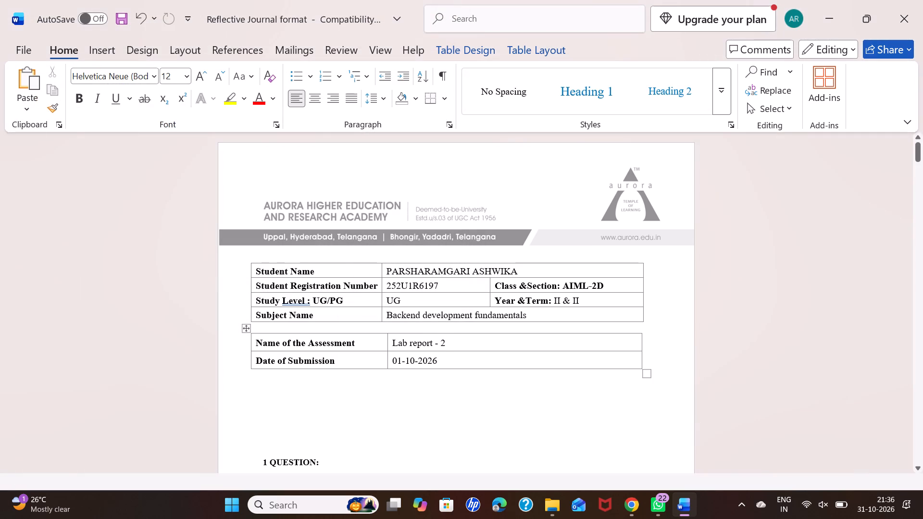
Close the Reflective Journal format document without saving its changes.
left_click(911, 16)
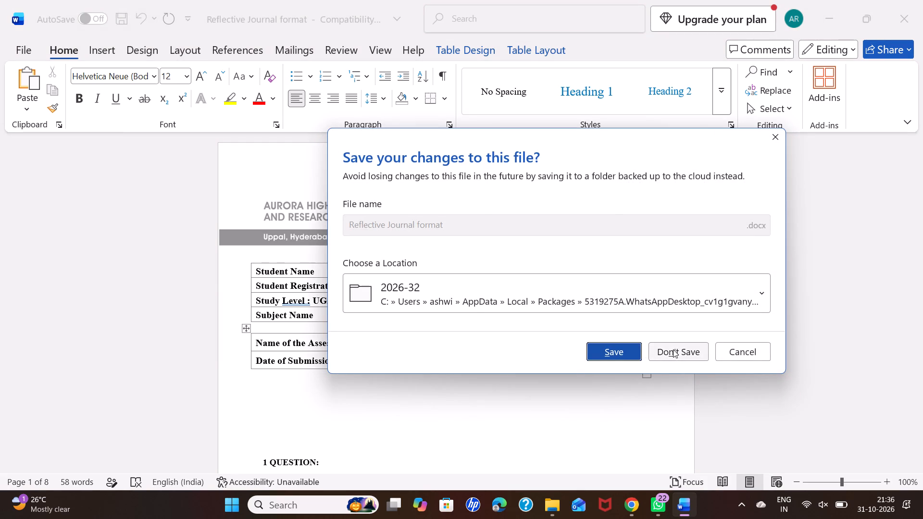
left_click(673, 349)
Switch to Chrome's Aurora University assessments page and upload Backend lab 1 for Lab Report 1 in Backend Development Fundamentals.
left_click(647, 506)
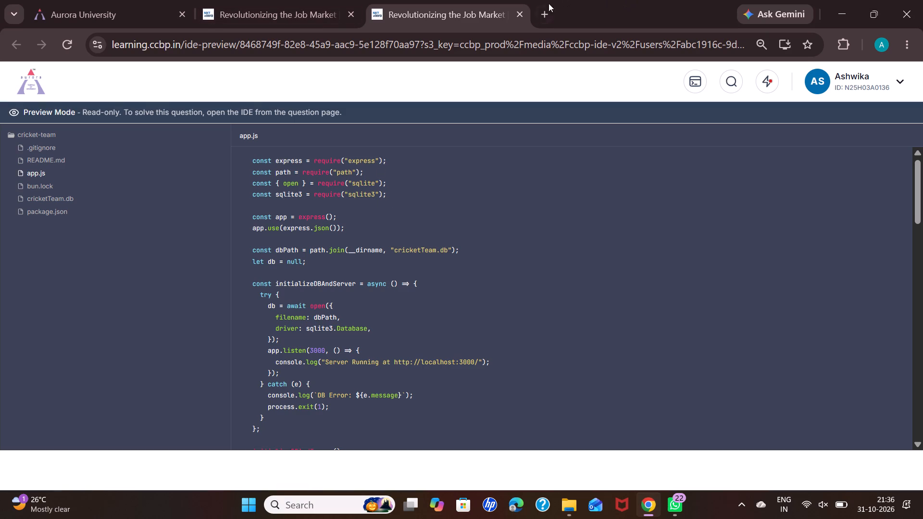
left_click(103, 5)
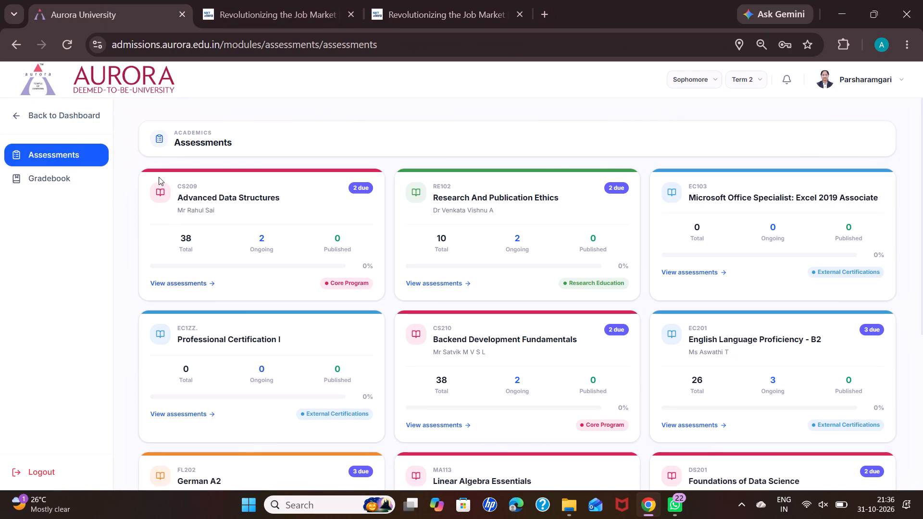
left_click(463, 360)
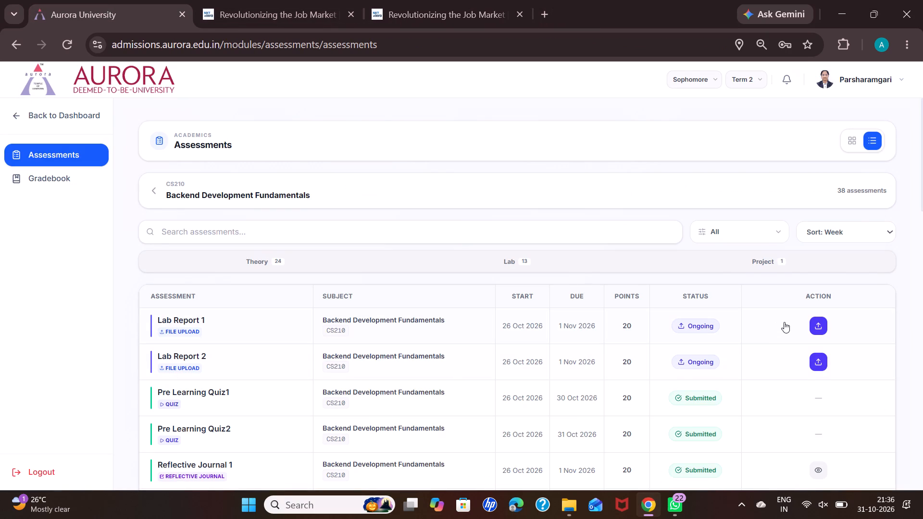
left_click(808, 327)
left_click(815, 327)
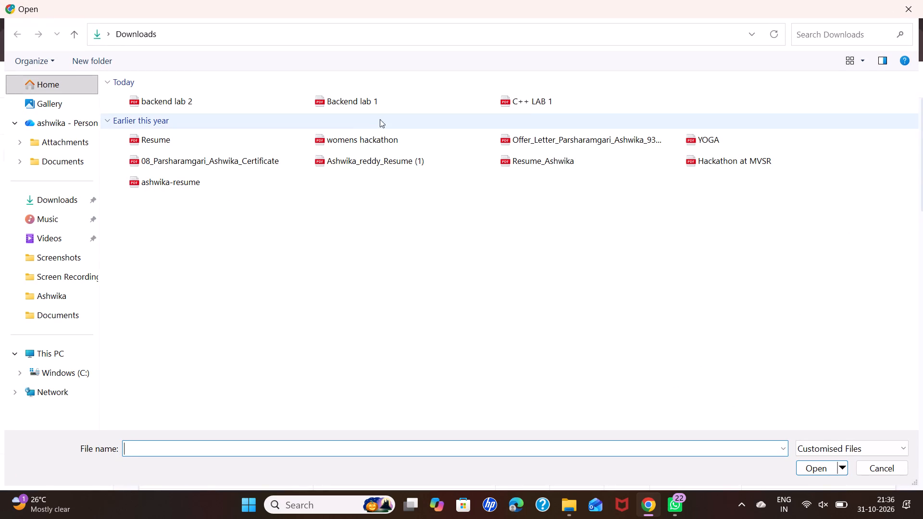
double_click(374, 101)
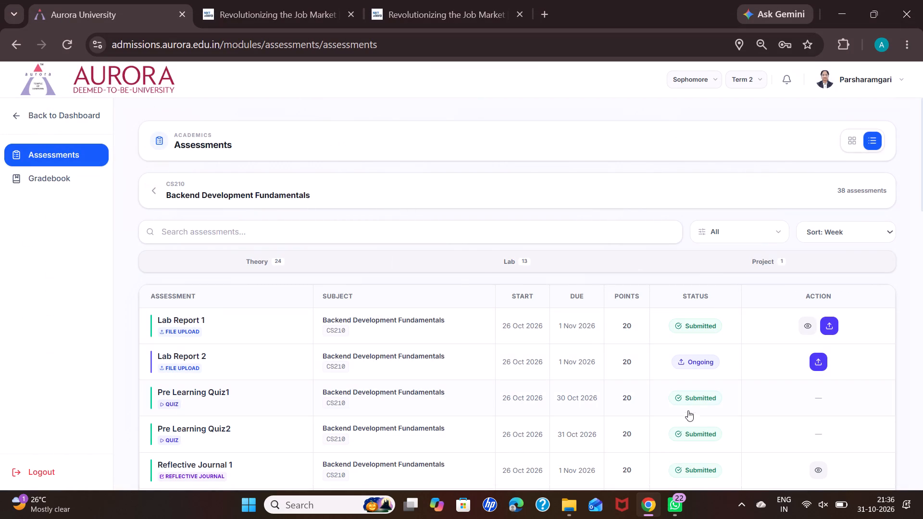
Upload the backend lab 2 PDF from Downloads as the submission for Lab Report 2.
left_click(816, 365)
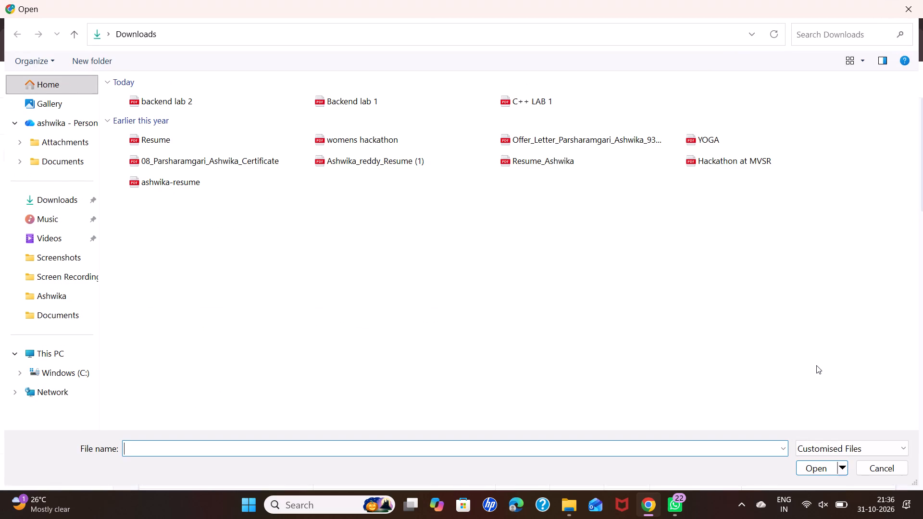
double_click(177, 105)
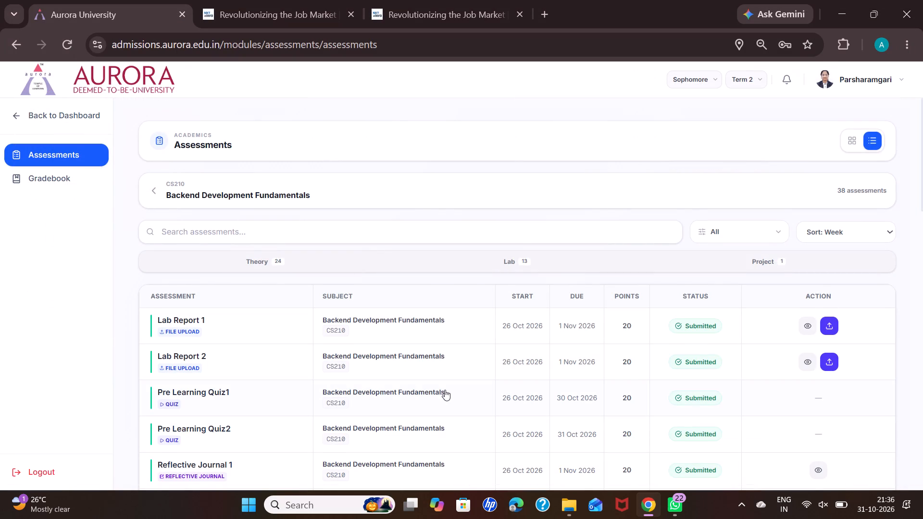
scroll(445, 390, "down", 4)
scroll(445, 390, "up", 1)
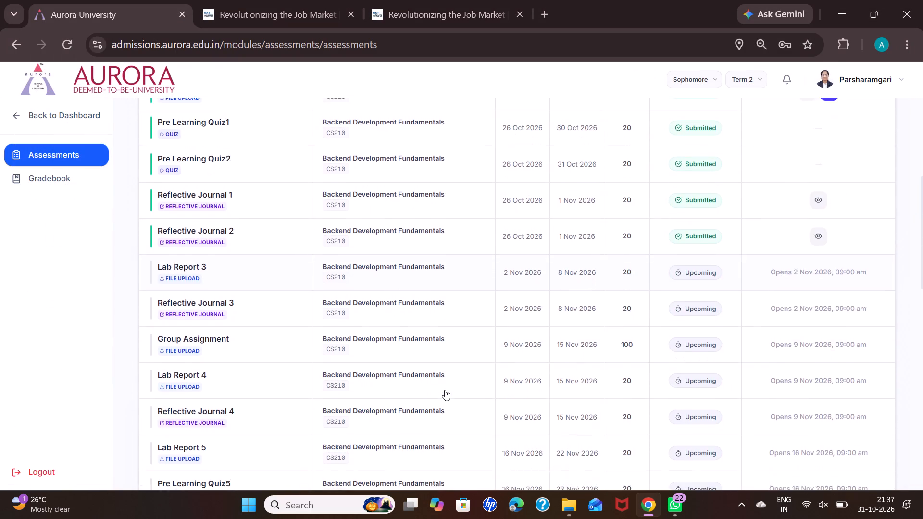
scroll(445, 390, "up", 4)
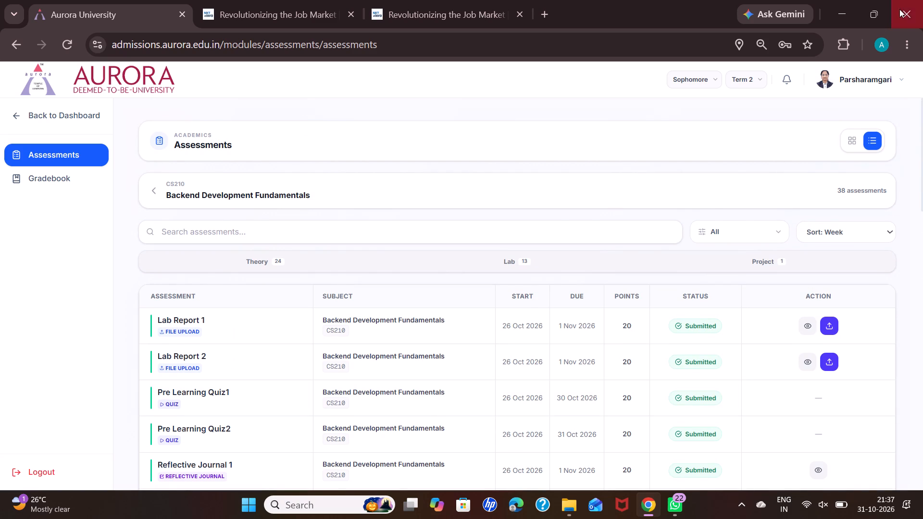
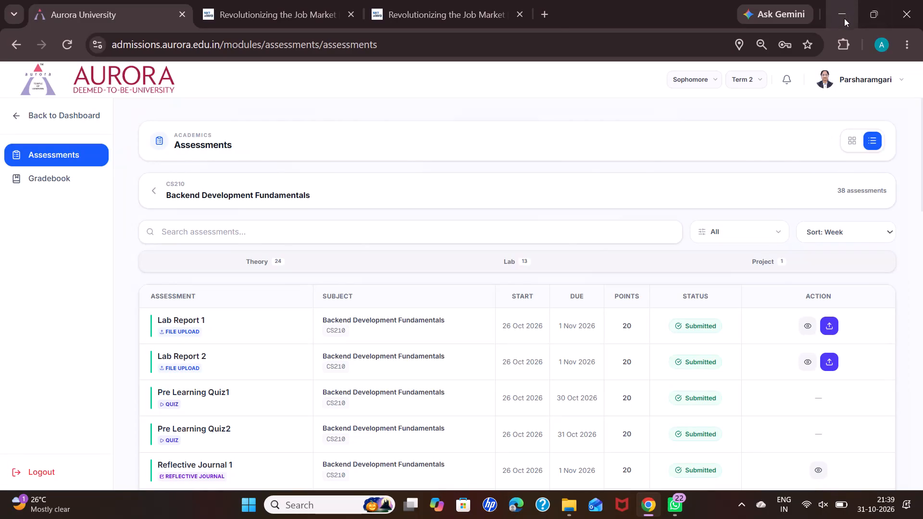
Minimize the Chrome window with the Aurora University assessments page.
left_click(844, 18)
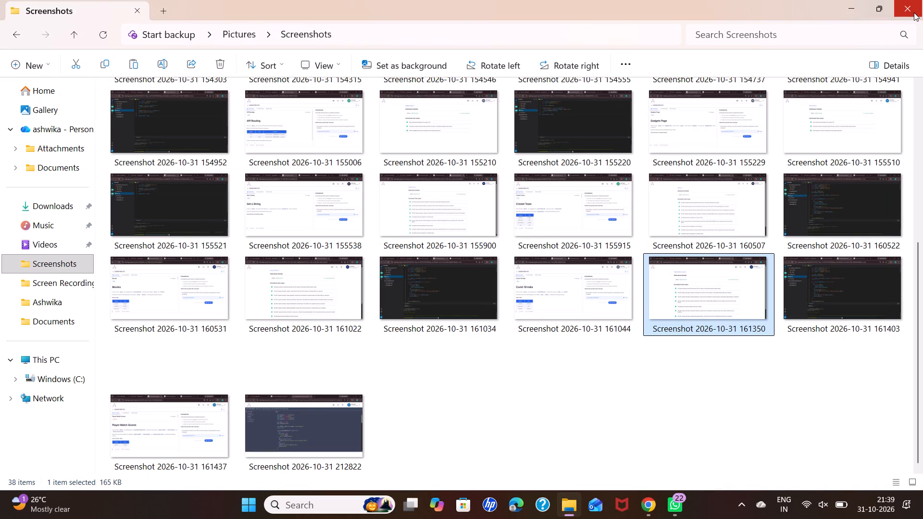